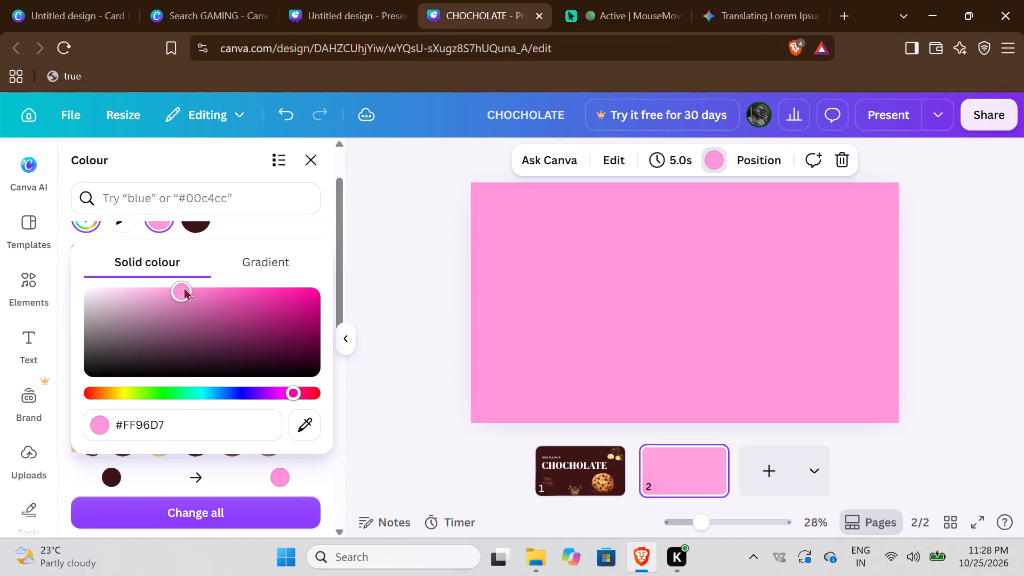
Add a heading reading STRAWBERRY to the pink second page.
left_click(372, 337)
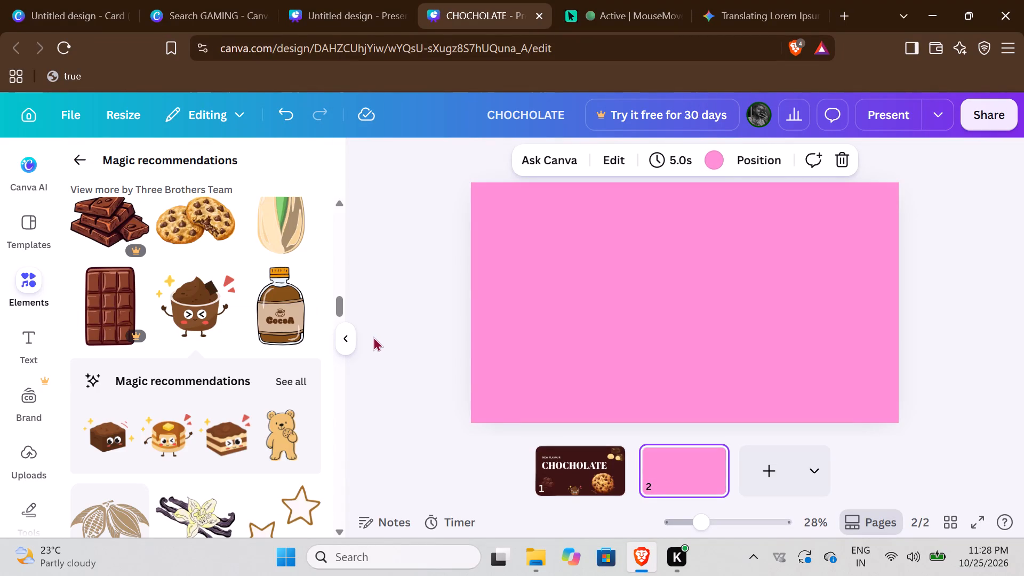
left_click(610, 291)
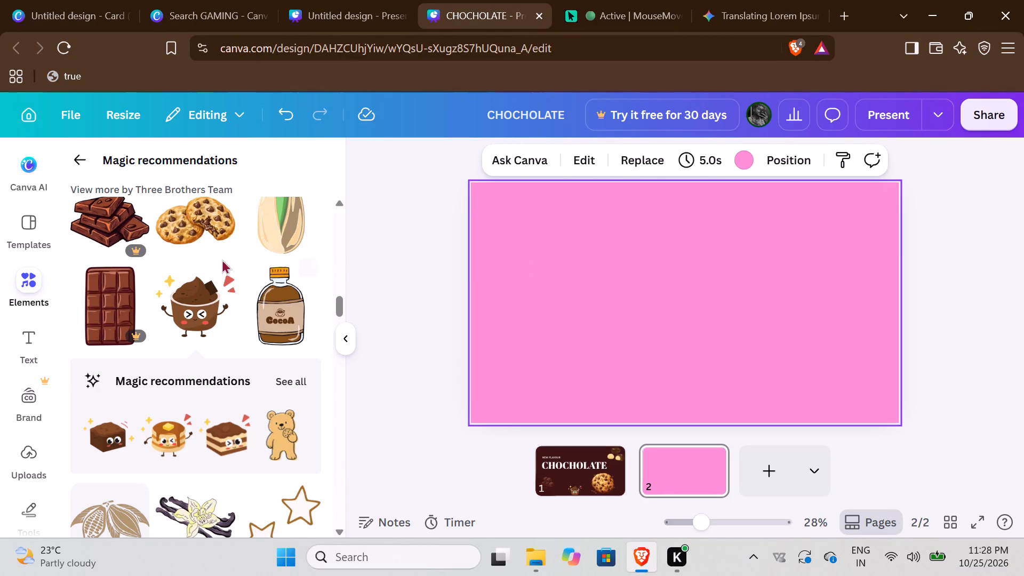
left_click(25, 342)
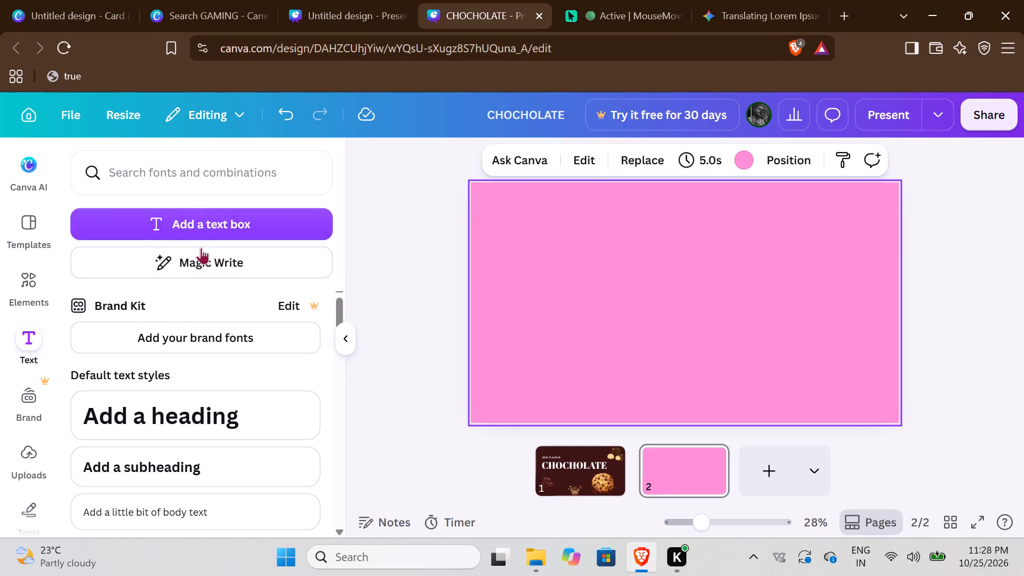
left_click(199, 420)
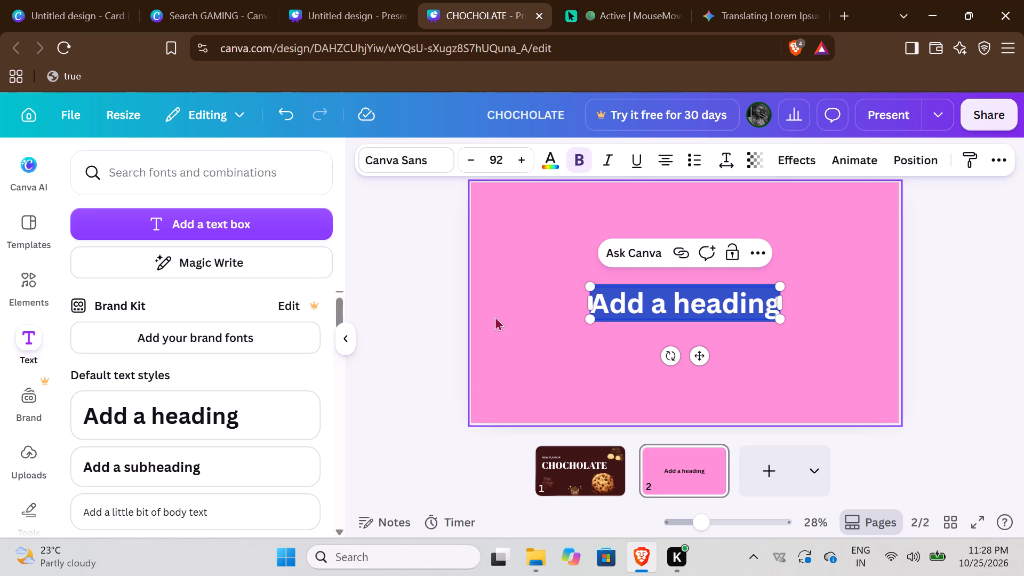
key("BackSpace")
type("STRAWBERRY")
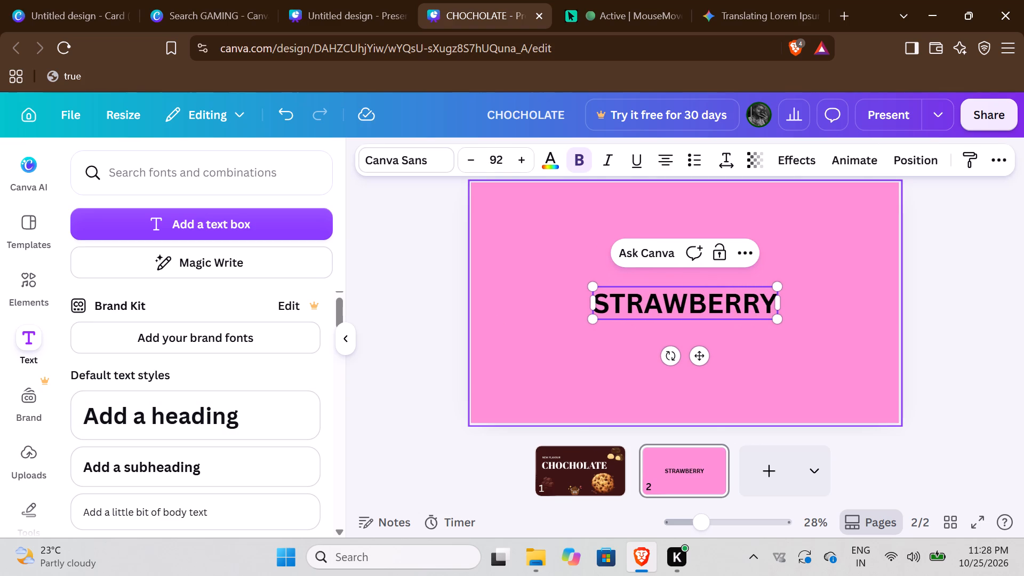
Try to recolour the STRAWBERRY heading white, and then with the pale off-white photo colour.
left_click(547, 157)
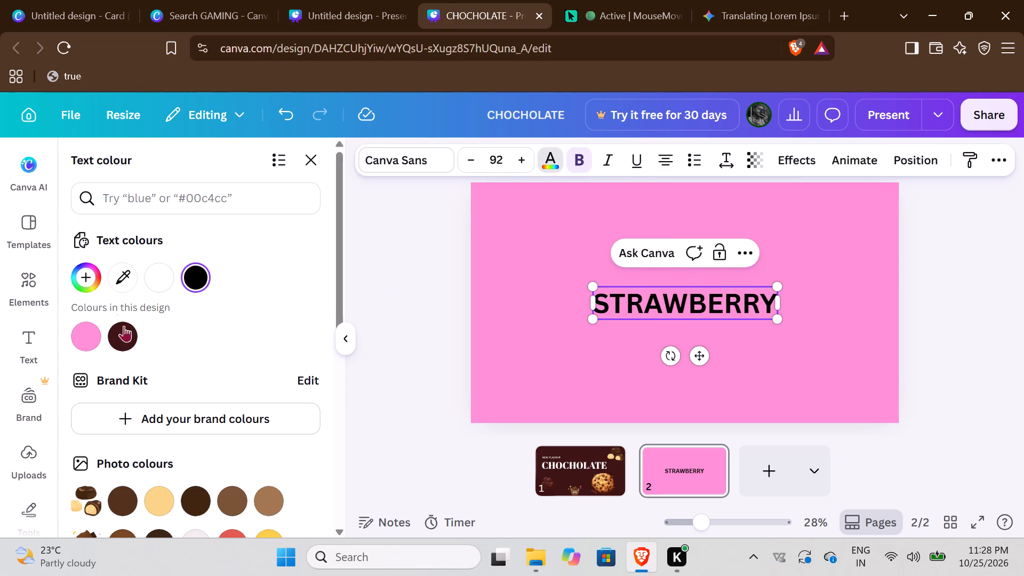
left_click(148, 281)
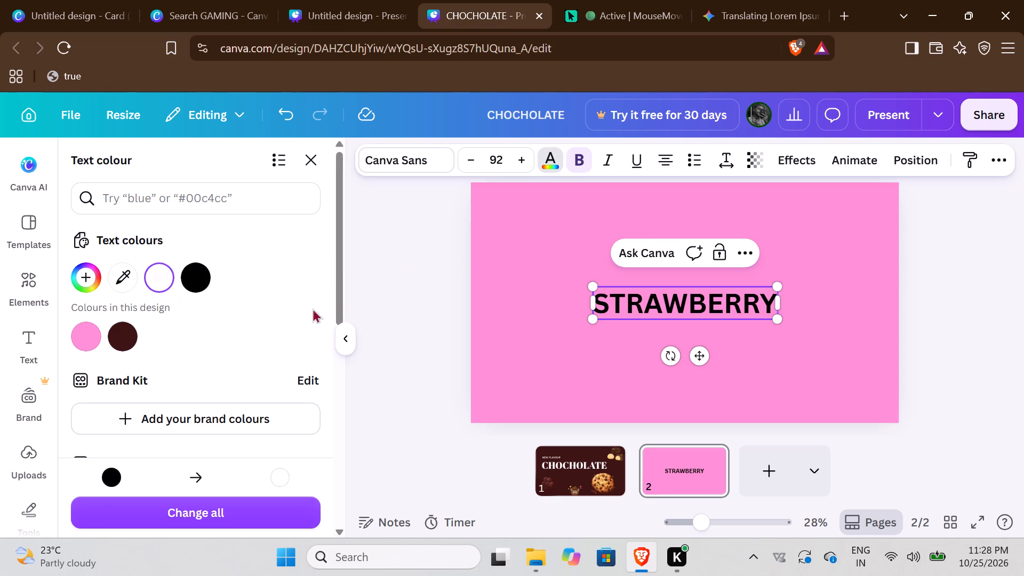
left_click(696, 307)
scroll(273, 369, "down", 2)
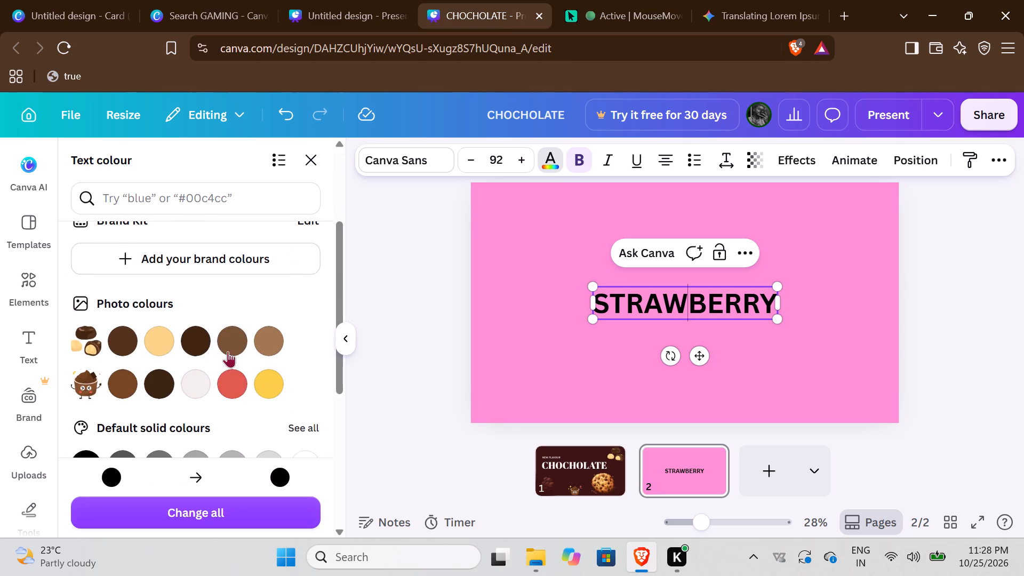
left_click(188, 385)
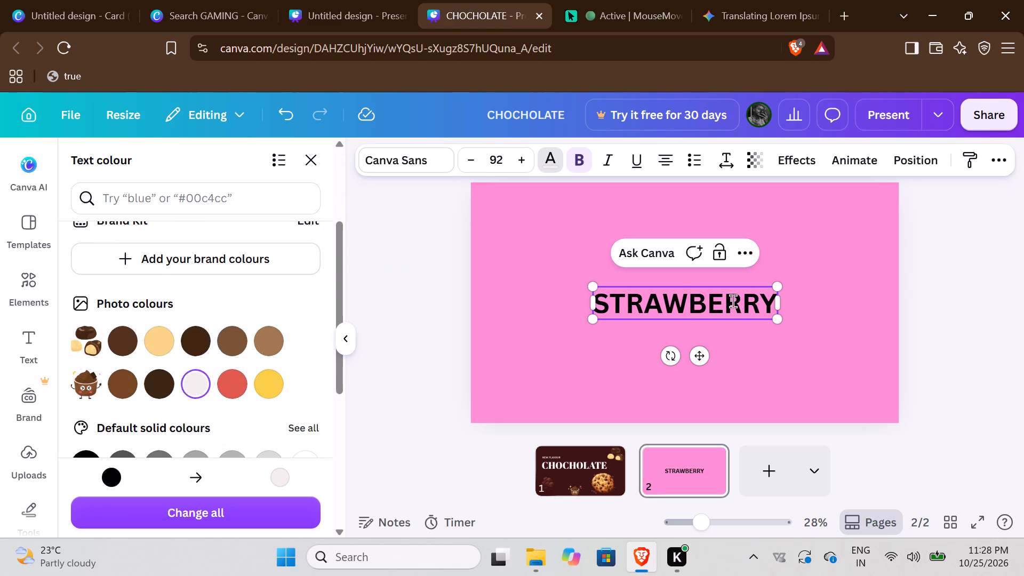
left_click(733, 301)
Widen the STRAWBERRY text box towards the page's right edge and set its font size to 104.
left_click_drag(779, 303, 878, 289)
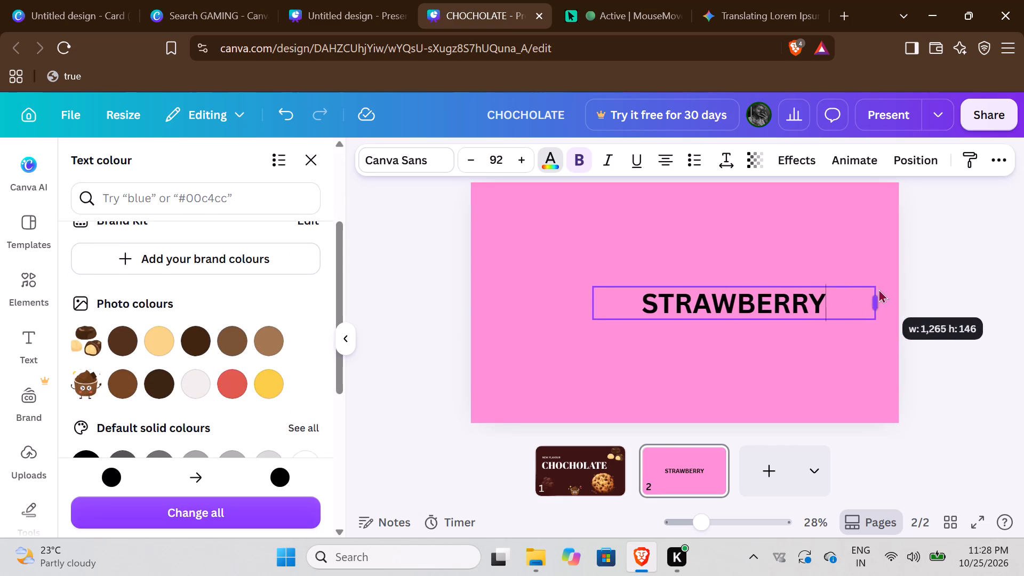
left_click_drag(878, 289, 880, 287)
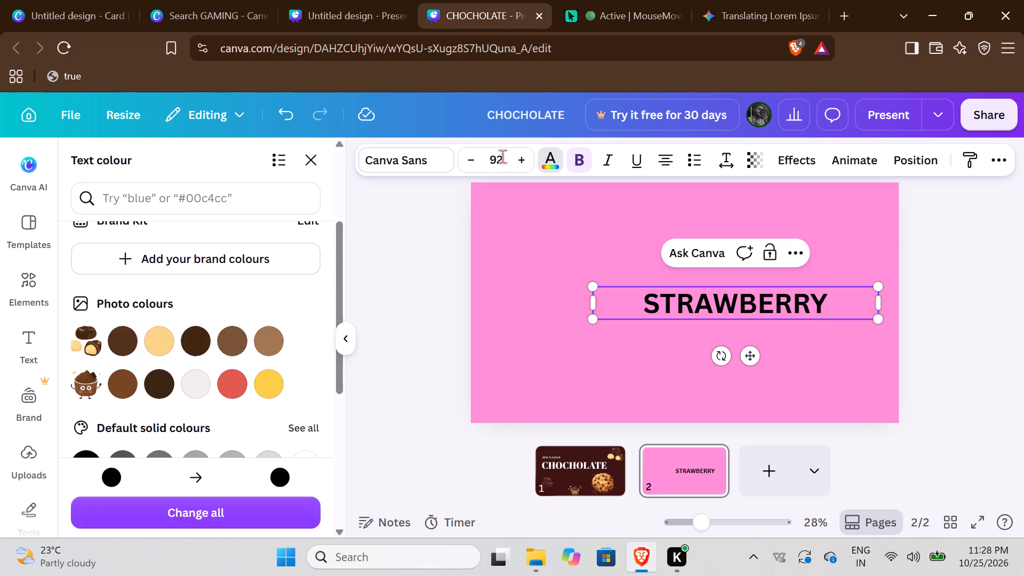
left_click(505, 161)
scroll(485, 289, "down", 6)
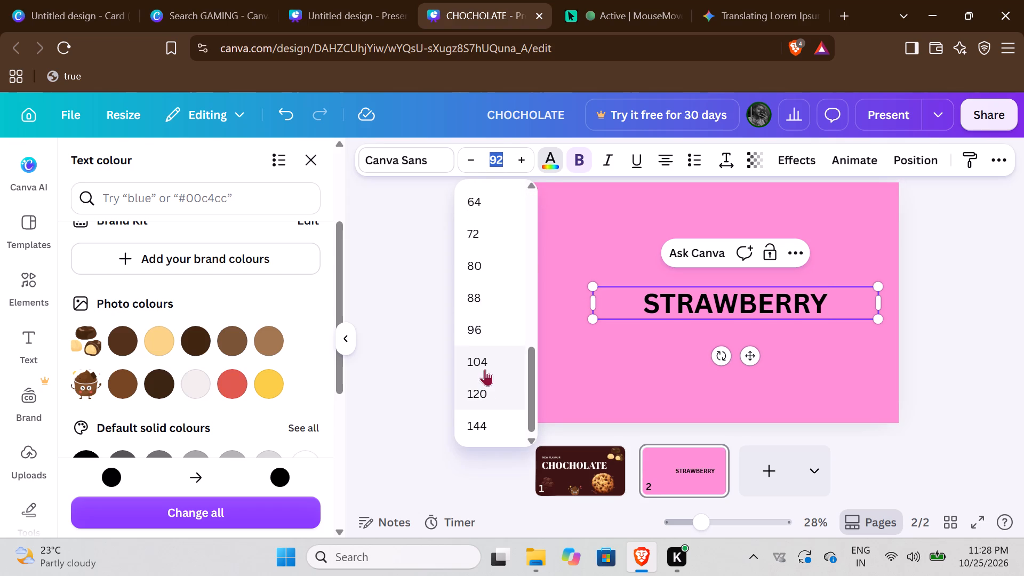
left_click(484, 363)
Try Lilita One on the STRAWBERRY heading, then set its font to Yeseva One.
left_click(425, 162)
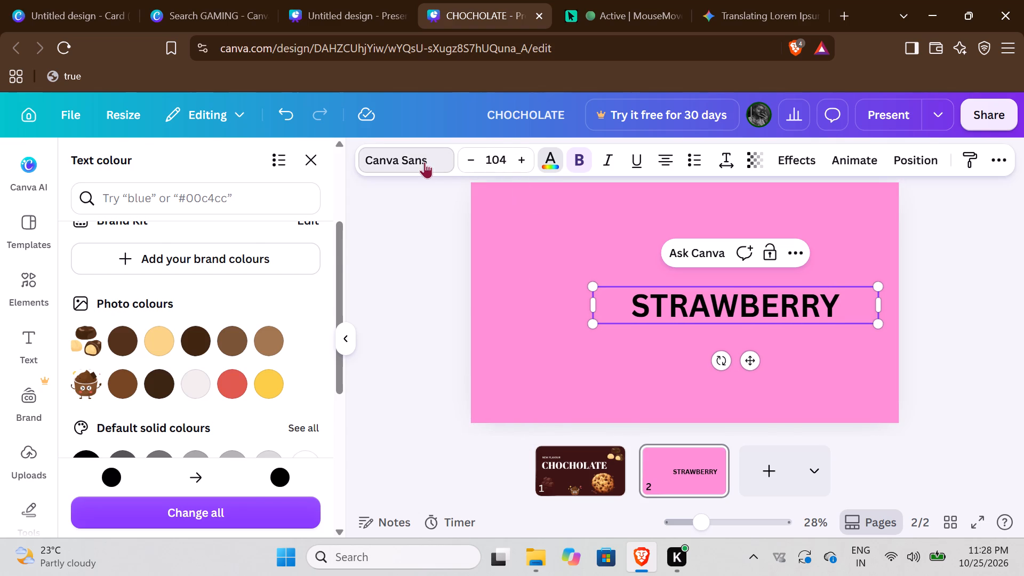
left_click(146, 388)
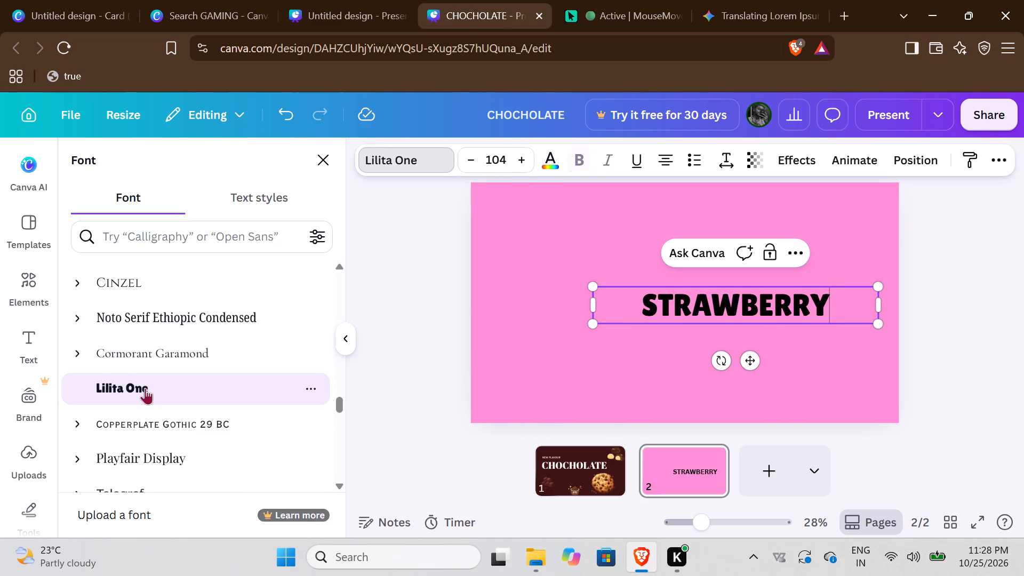
scroll(143, 387, "down", 7)
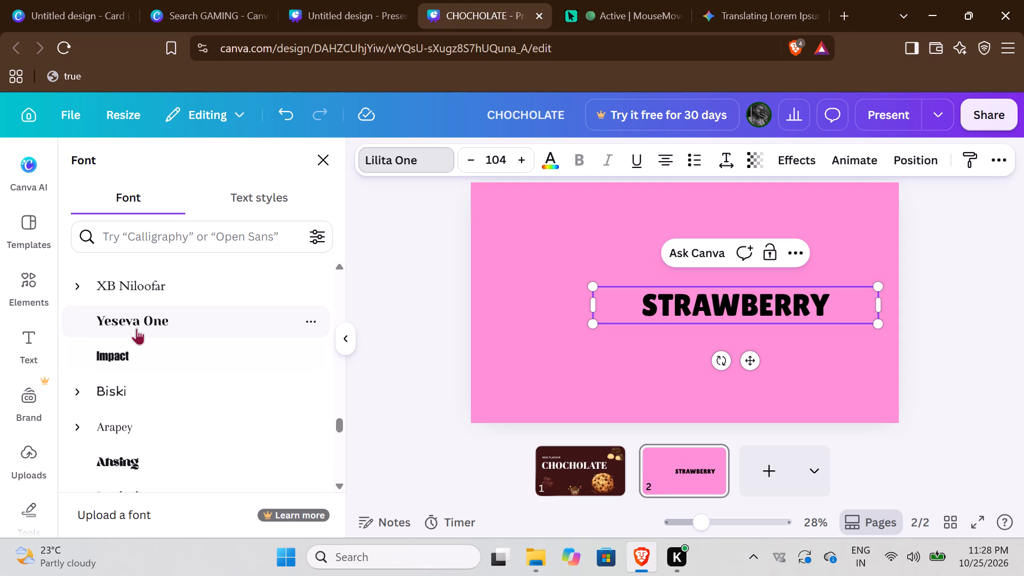
left_click(137, 328)
Extend the STRAWBERRY text box leftward past the page edge and move the heading into the page's upper half.
left_click_drag(692, 302, 603, 275)
left_click_drag(590, 308, 337, 312)
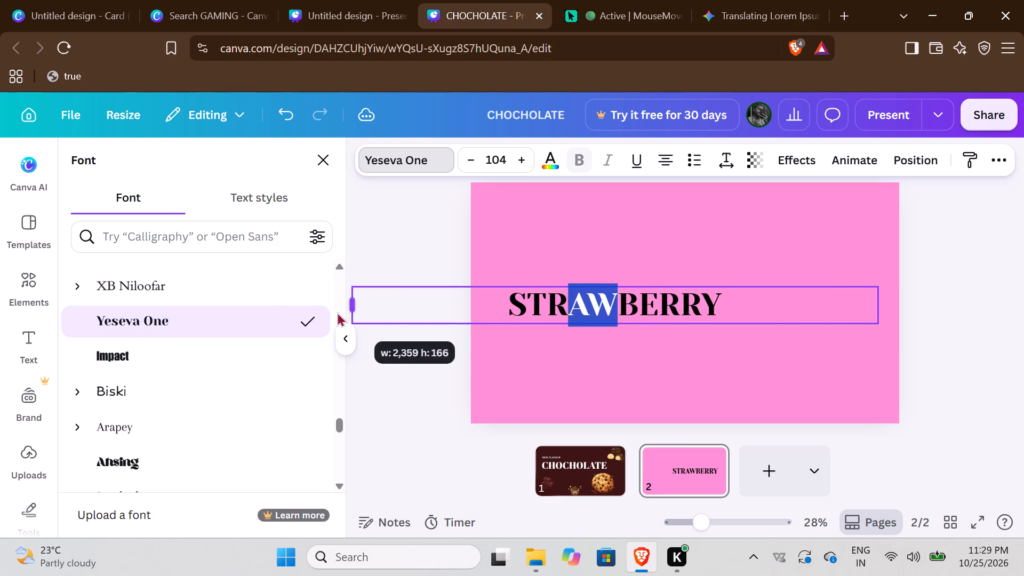
left_click_drag(337, 312, 335, 312)
left_click(796, 355)
left_click_drag(624, 297, 652, 245)
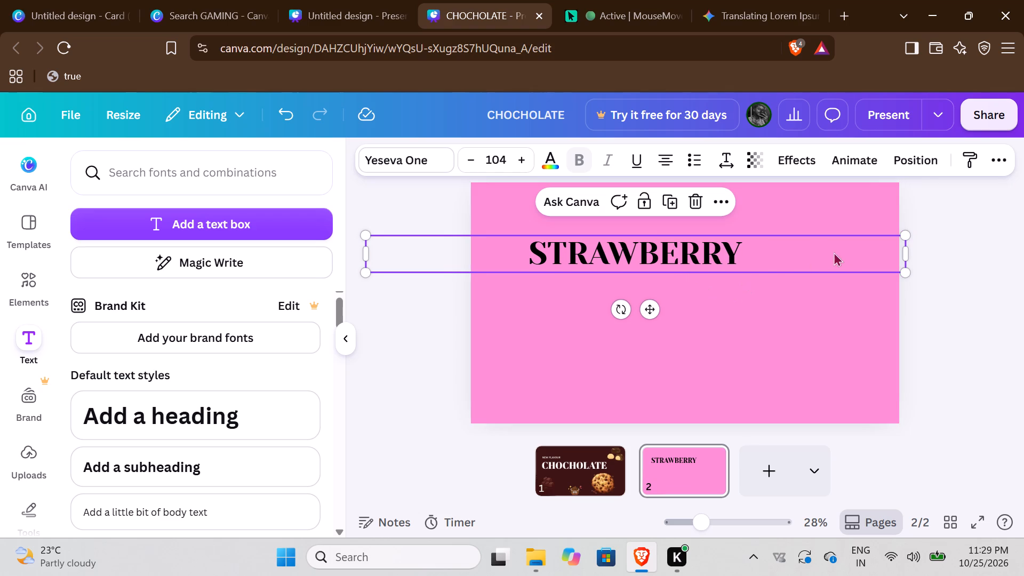
Scale the STRAWBERRY heading up to size 129, shorten its text box from the left and centre it on the page.
left_click_drag(911, 275, 919, 335)
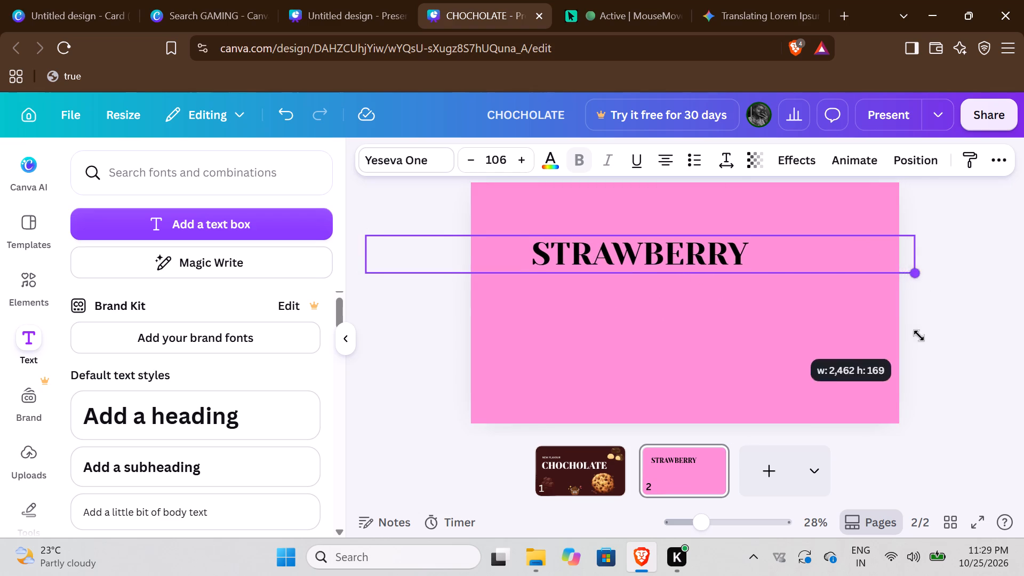
left_click_drag(919, 335, 1023, 575)
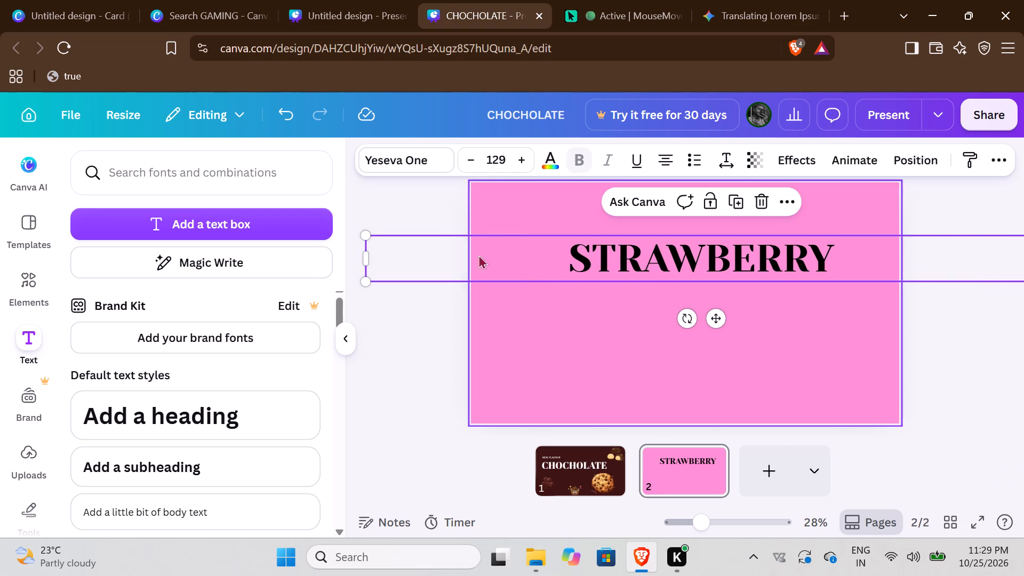
left_click_drag(363, 260, 601, 261)
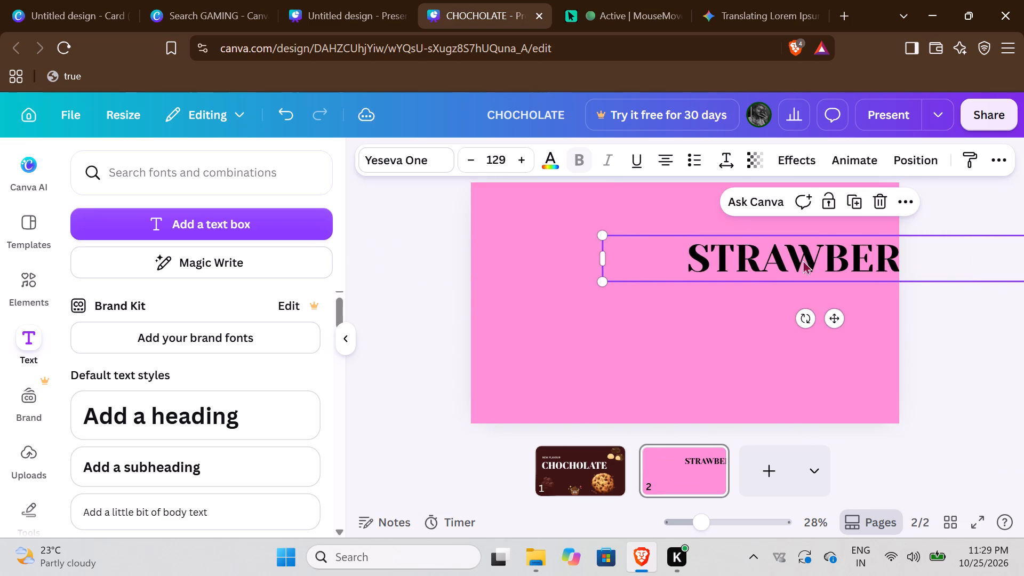
left_click_drag(806, 259, 681, 262)
Scale the STRAWBERRY heading up to size 166 and place it in the page's upper half, slightly left of centre.
left_click_drag(477, 283, 476, 283)
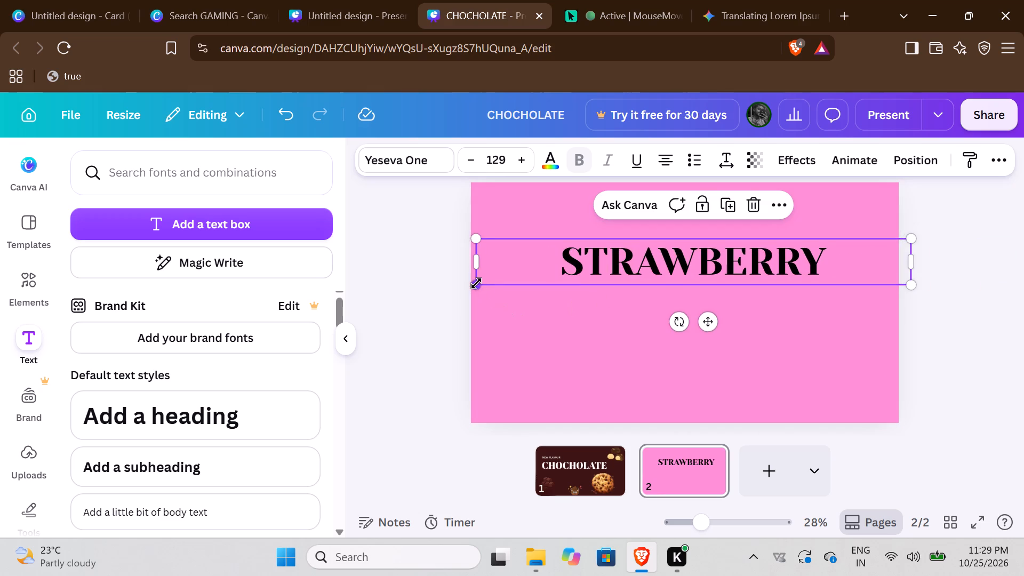
left_click_drag(476, 283, 365, 389)
left_click_drag(666, 259, 740, 263)
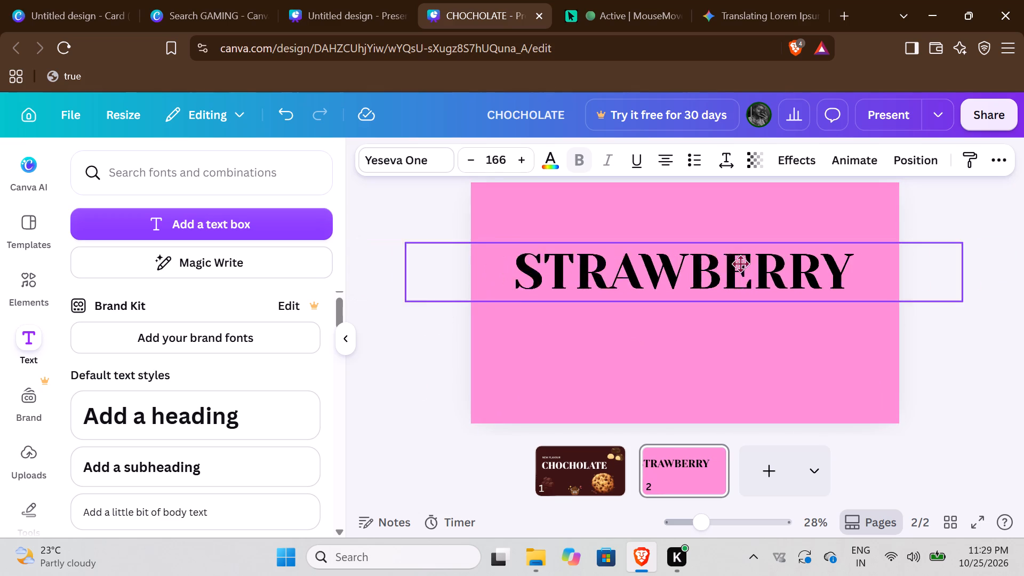
left_click_drag(740, 263, 700, 252)
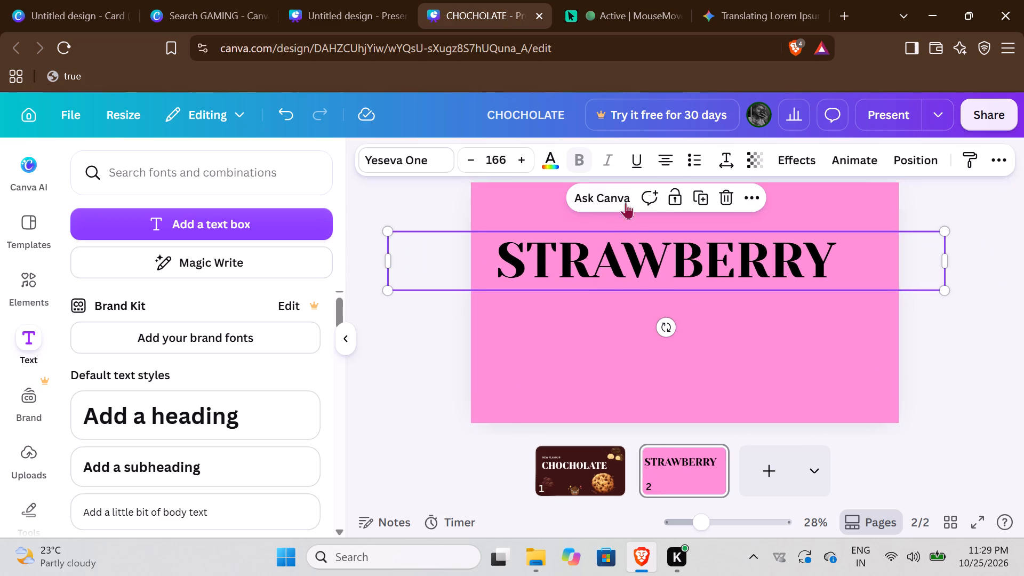
Recolour the STRAWBERRY heading white and deselect it.
left_click(543, 164)
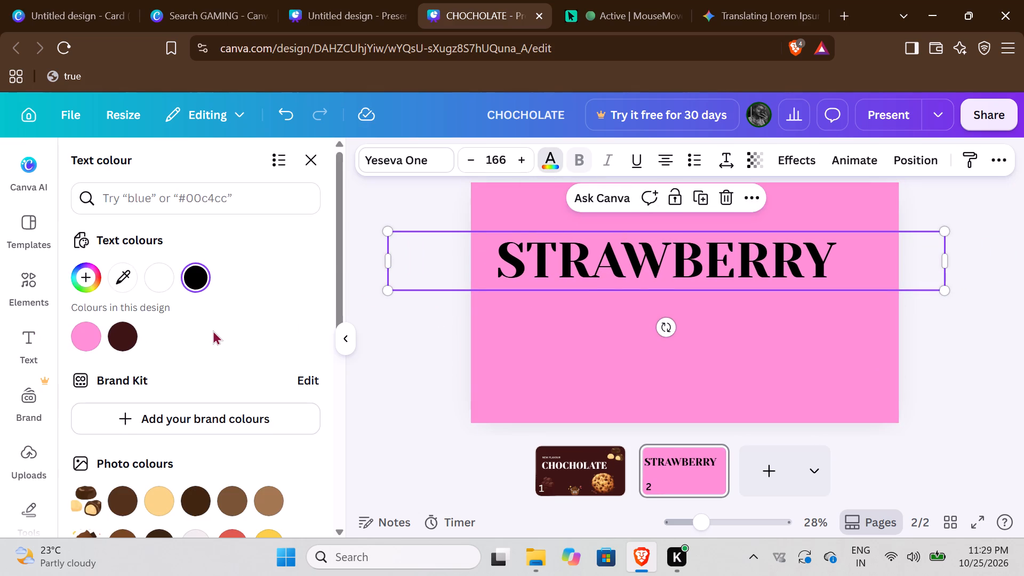
scroll(212, 330, "down", 3)
scroll(197, 318, "up", 2)
scroll(161, 290, "up", 1)
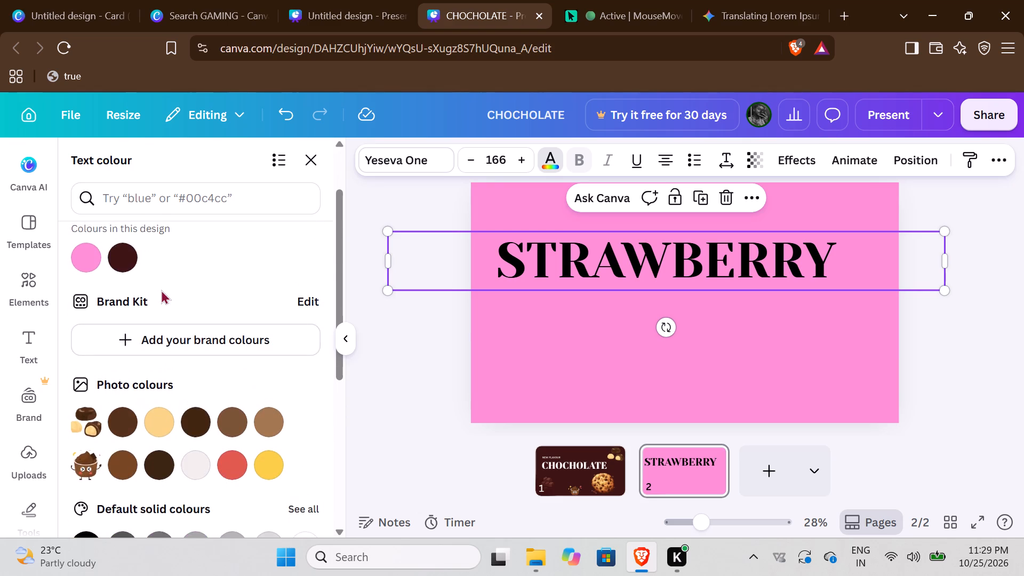
scroll(161, 290, "up", 1)
scroll(152, 295, "down", 1)
scroll(142, 285, "up", 1)
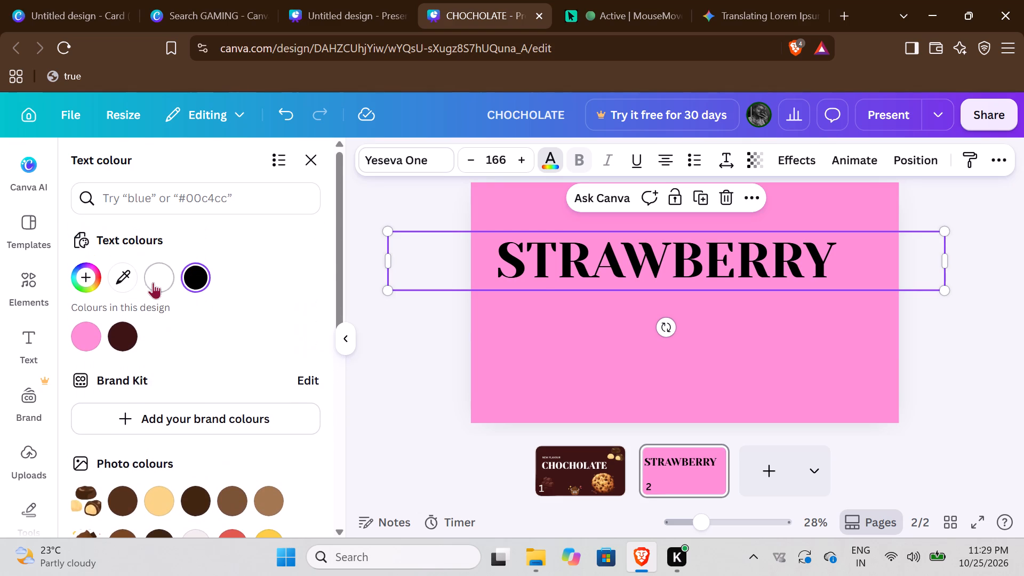
left_click(153, 282)
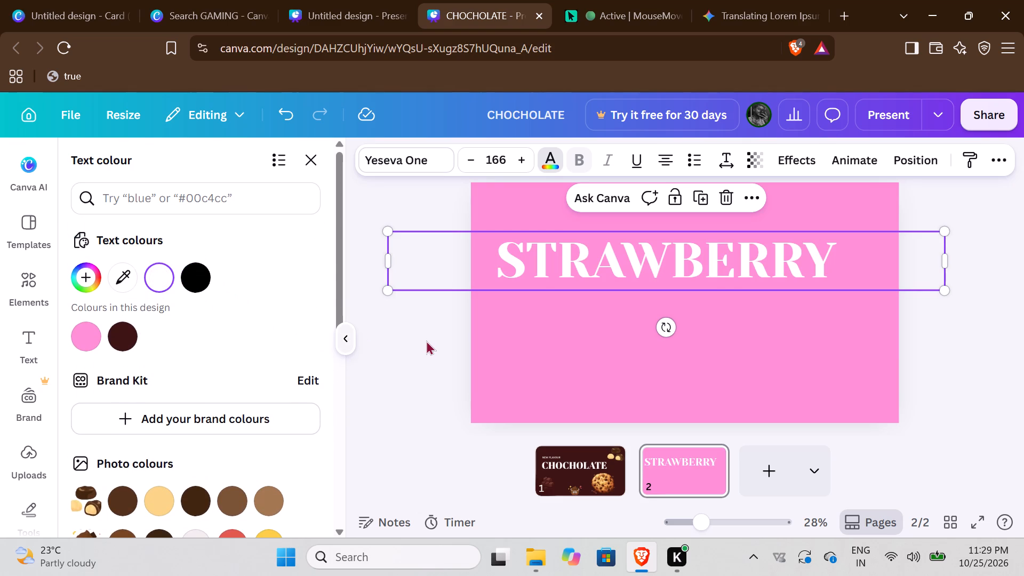
left_click(426, 340)
left_click(492, 321)
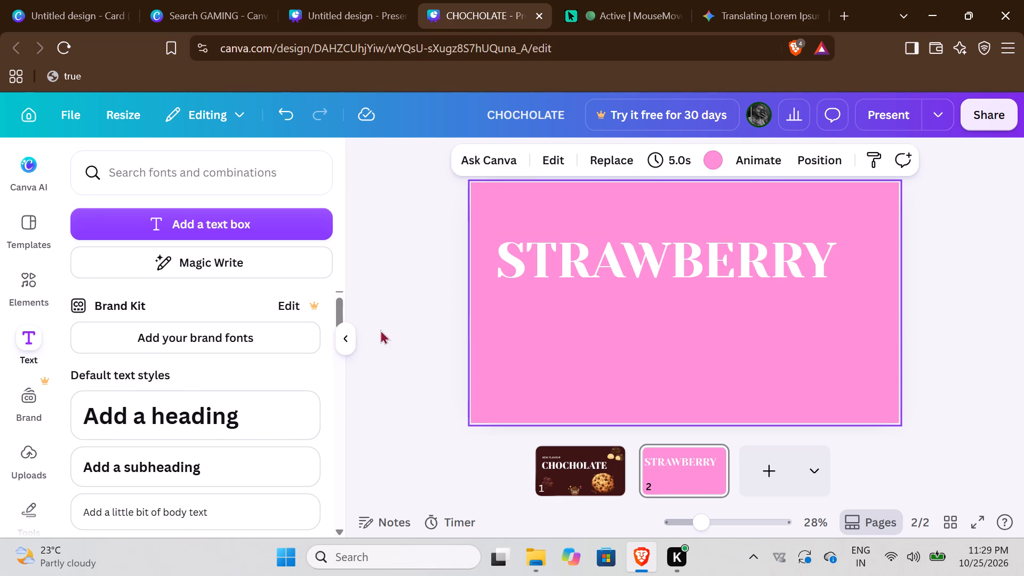
Add a subheading reading NEW FLAVOUR to the strawberry page.
left_click(153, 472)
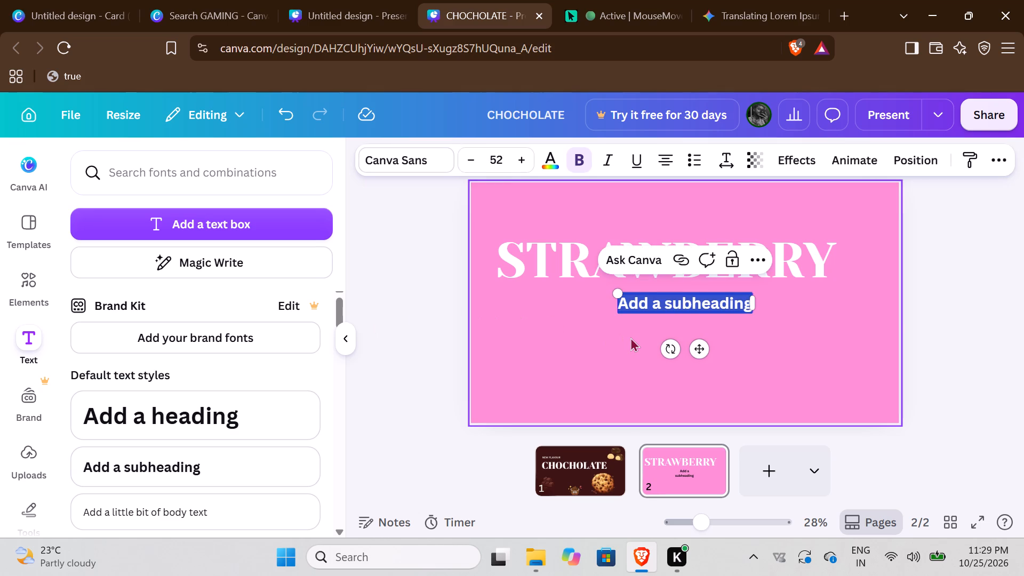
key("BackSpace")
type("NEW FLAVOUR")
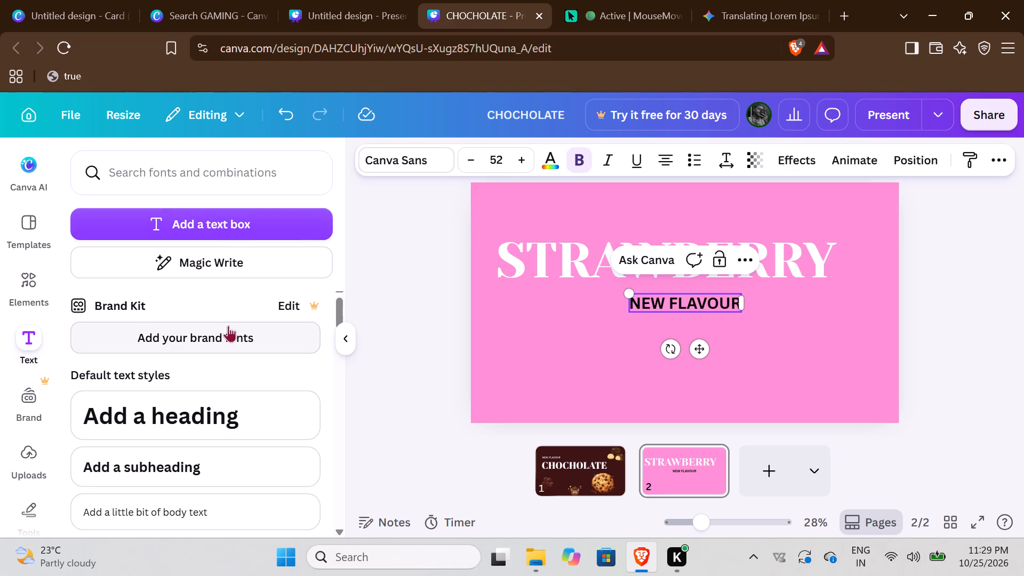
Set the NEW FLAVOUR subheading's font to XB Niloofar.
left_click(416, 155)
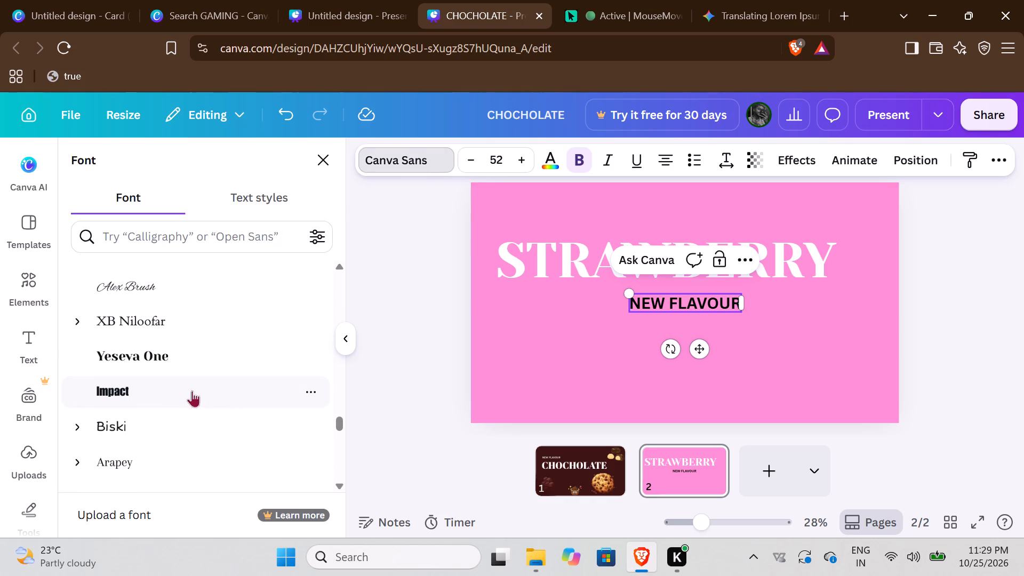
left_click(137, 313)
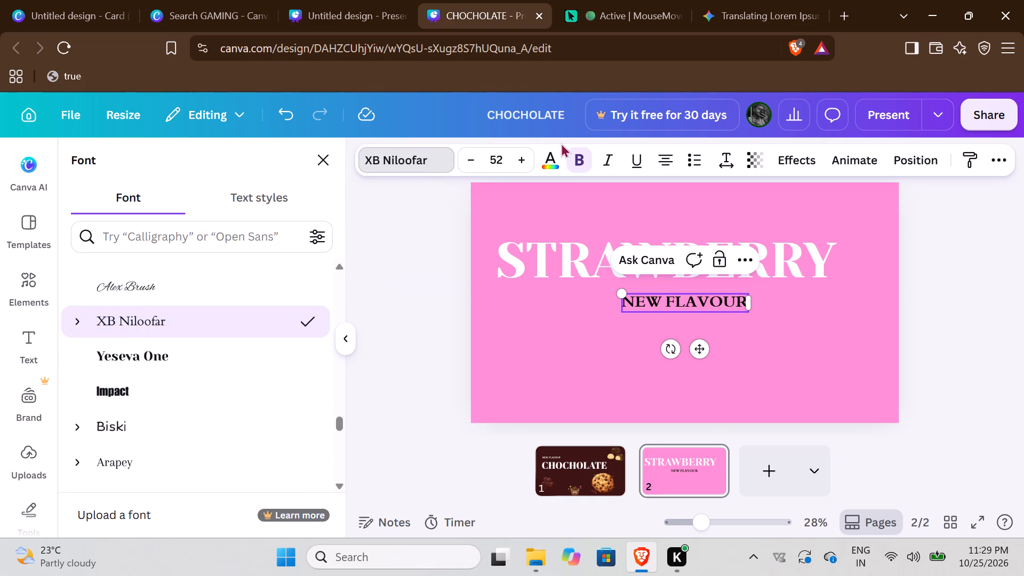
Recolour the NEW FLAVOUR subheading white by changing all black on the page to white.
left_click(546, 155)
left_click(154, 284)
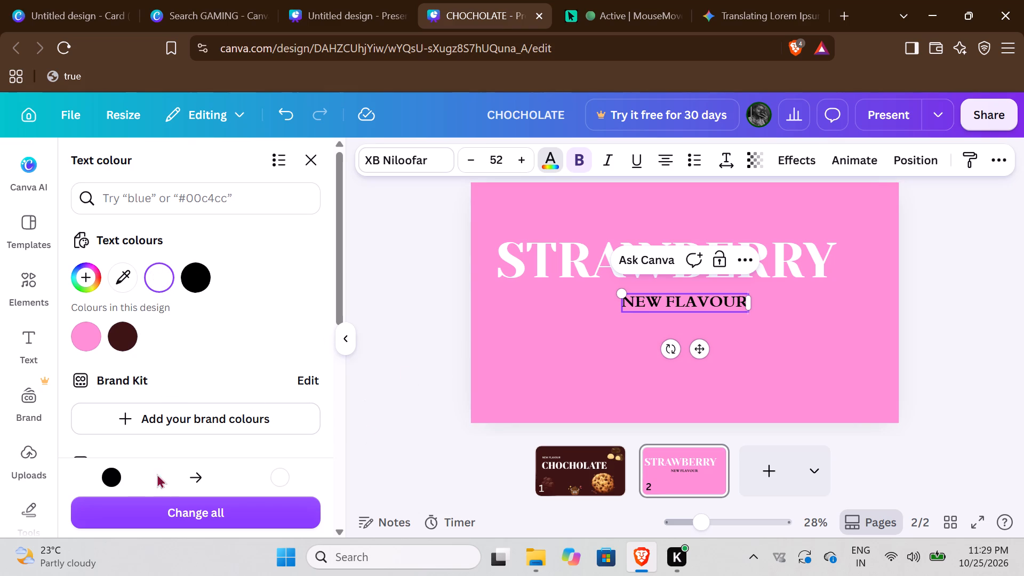
left_click(702, 311)
left_click(167, 519)
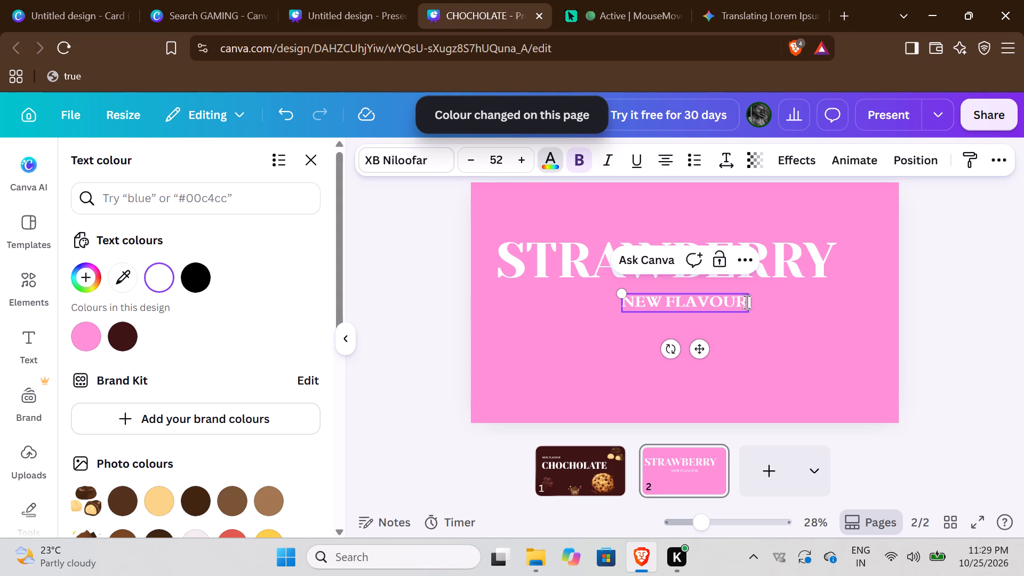
Widen the NEW FLAVOUR text box slightly and change its font to Alta.
left_click_drag(750, 302, 762, 299)
left_click(402, 161)
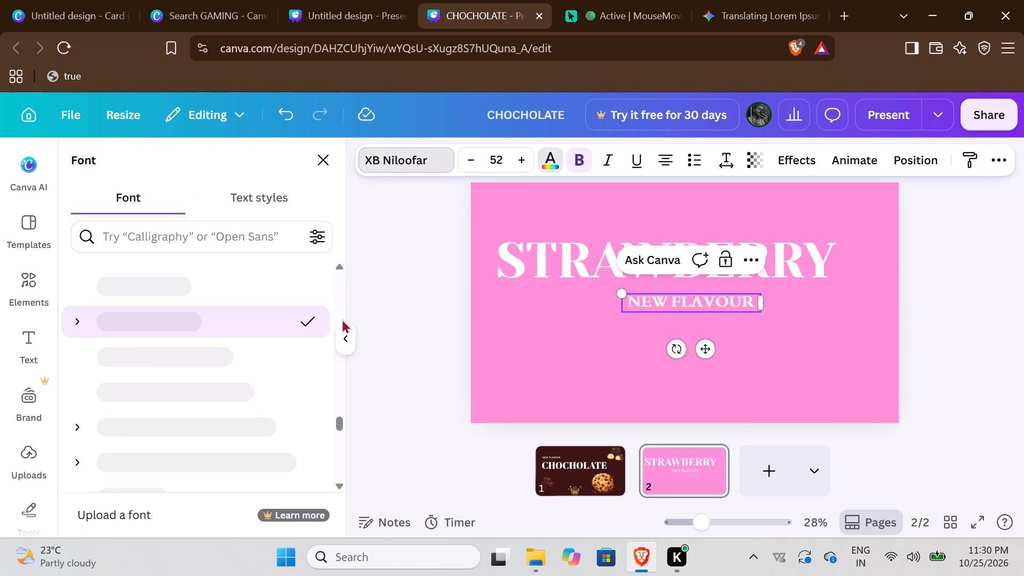
scroll(178, 425, "down", 3)
left_click(121, 360)
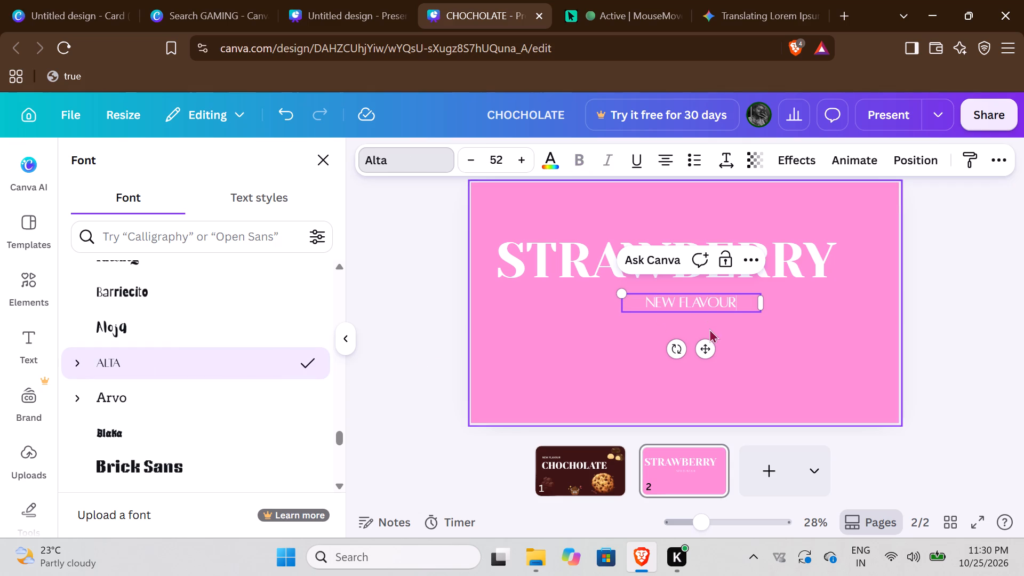
Move the NEW FLAVOUR subheading directly above the start of the STRAWBERRY heading and deselect it.
left_click_drag(706, 349, 565, 271)
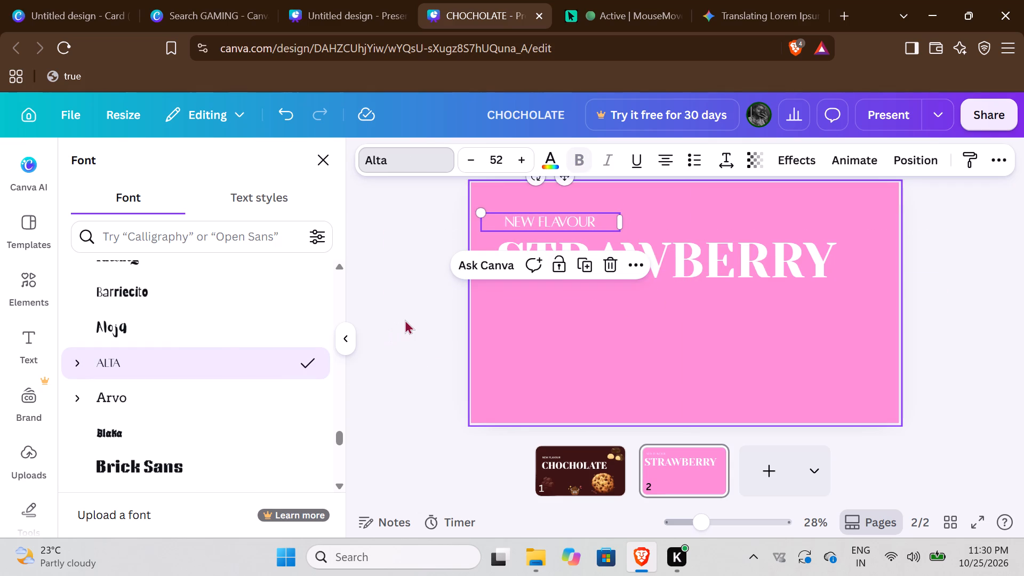
left_click(405, 319)
left_click(479, 313)
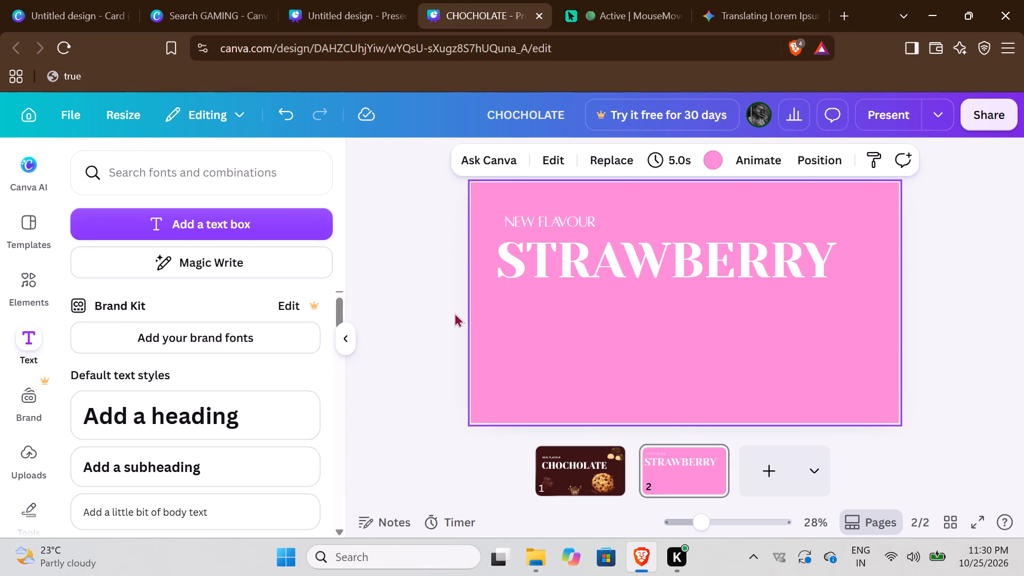
Search the elements library for STRAWBERRY graphics, replacing the earlier chocolate search.
left_click(130, 173)
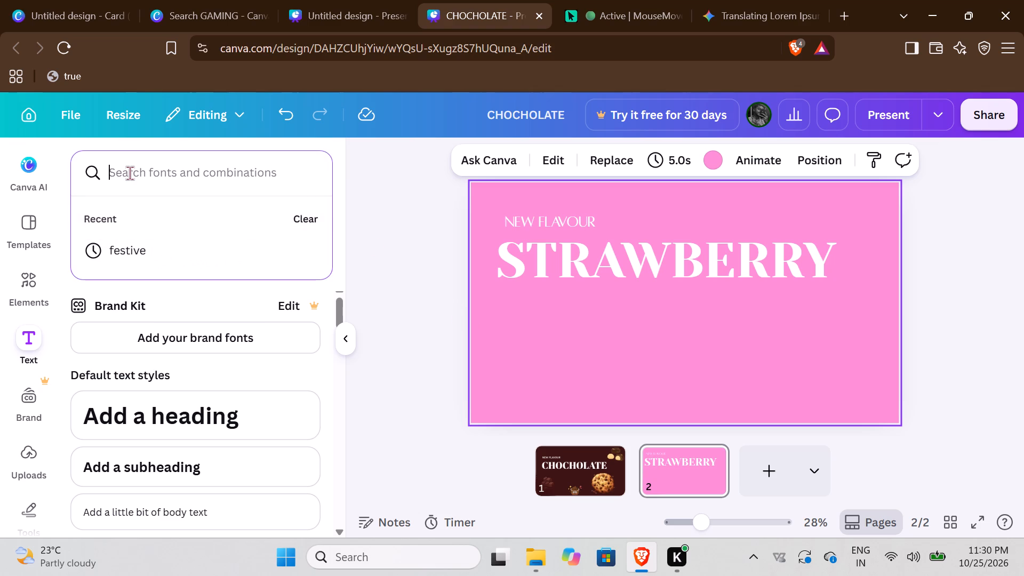
type("STRAWBERRY")
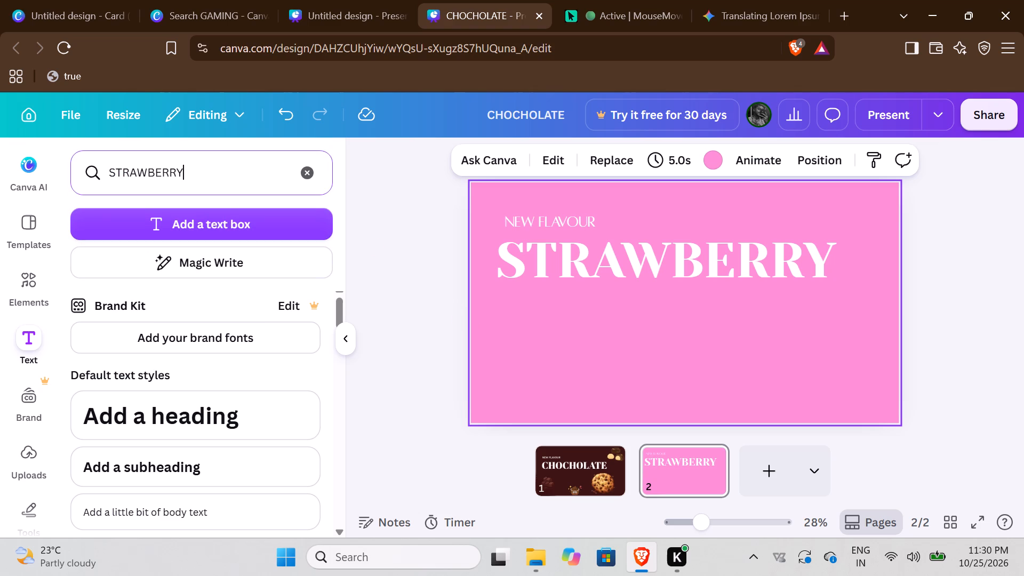
left_click(26, 289)
left_click(82, 162)
left_click(175, 166)
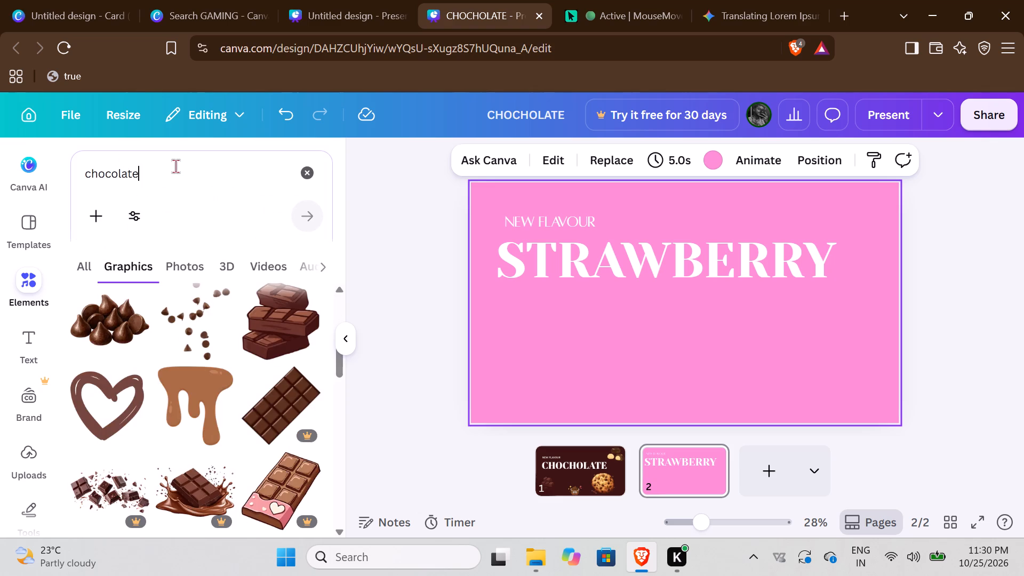
key("BackSpace")
key("BackSpace")
key("BackSpace")
key("BackSpace")
key("BackSpace")
key("BackSpace")
key("BackSpace")
key("BackSpace")
key("BackSpace")
key("BackSpace")
key("BackSpace")
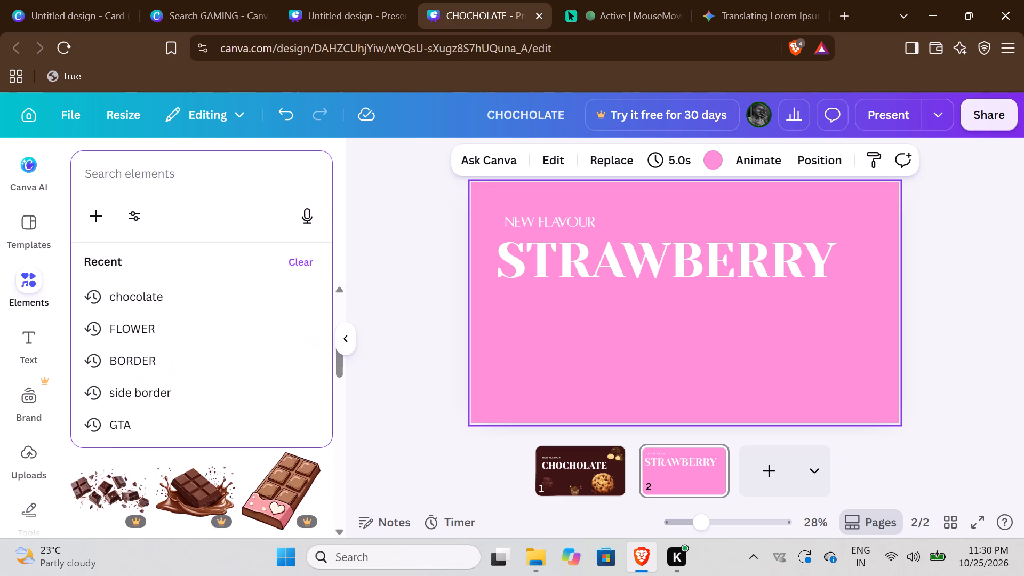
type("STRAWBERRY")
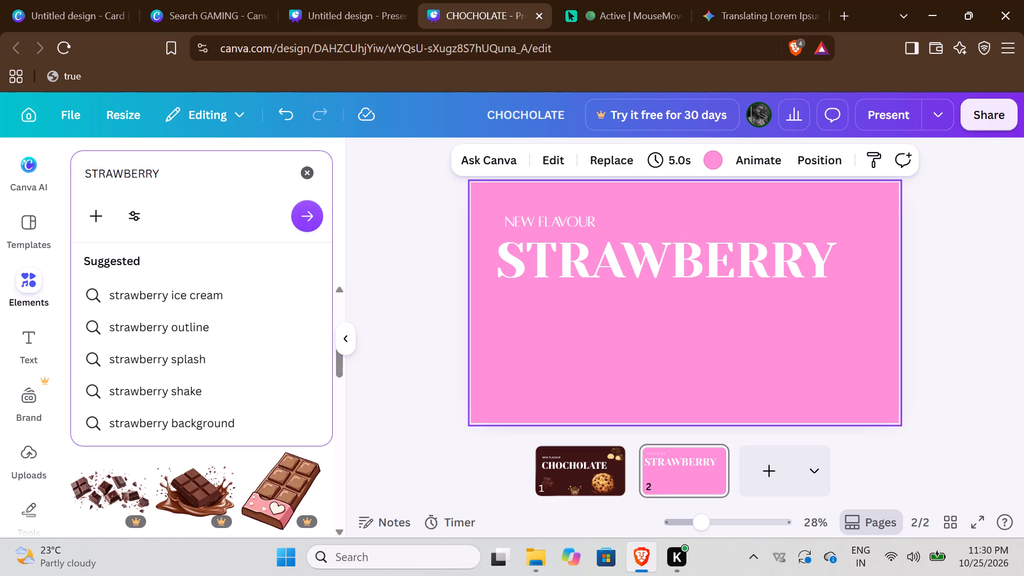
left_click(317, 212)
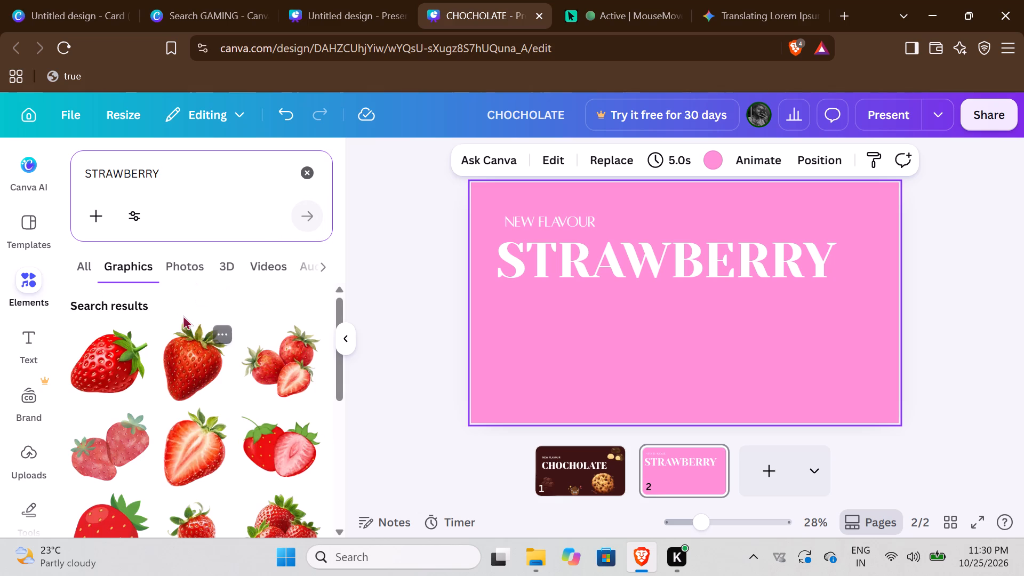
Add the first red strawberry graphic to the page, shrink it and place it below the start of the STRAWBERRY heading.
scroll(180, 314, "down", 1)
scroll(180, 314, "up", 1)
left_click(122, 382)
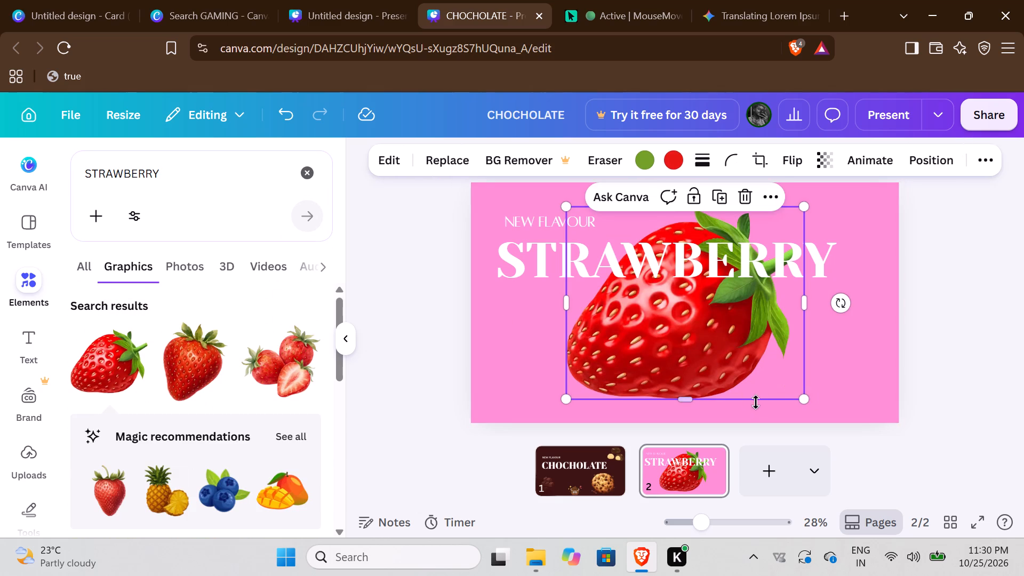
left_click_drag(803, 396, 689, 333)
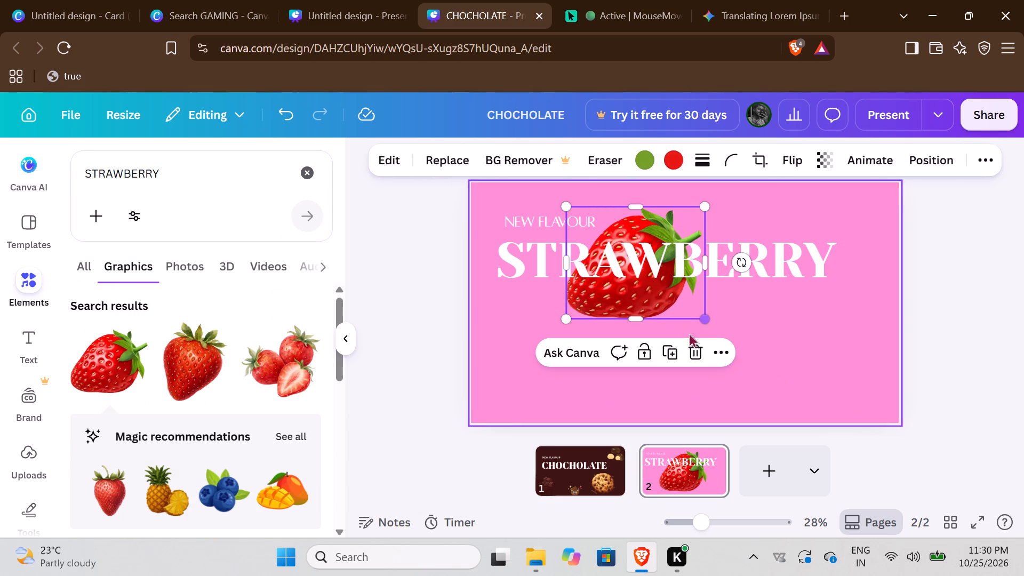
left_click_drag(661, 292, 628, 331)
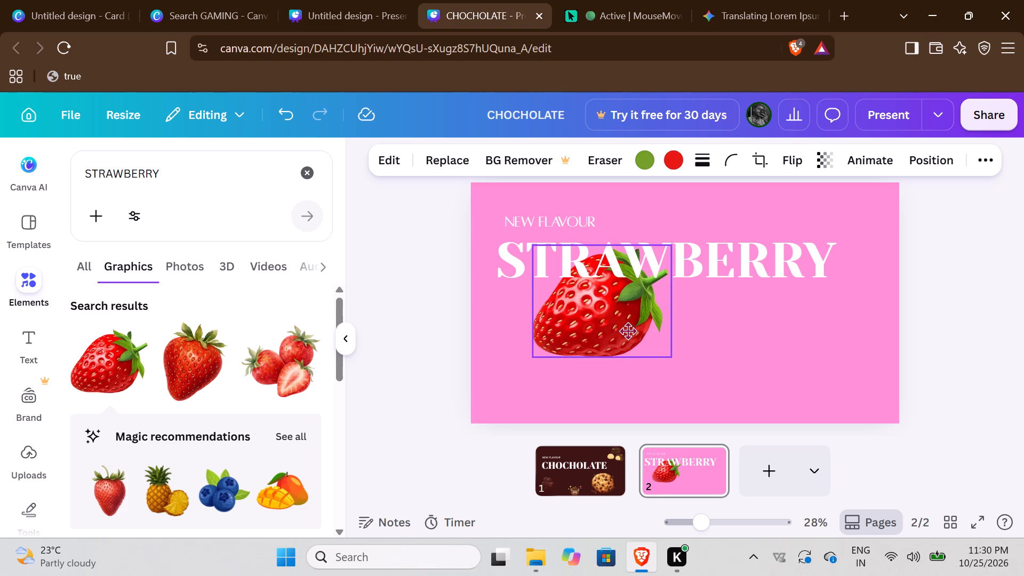
left_click_drag(628, 331, 613, 374)
Rotate the strawberry so its leaves face the page's left edge, reduce it slightly and position it in the lower-left area.
left_click_drag(693, 341, 692, 339)
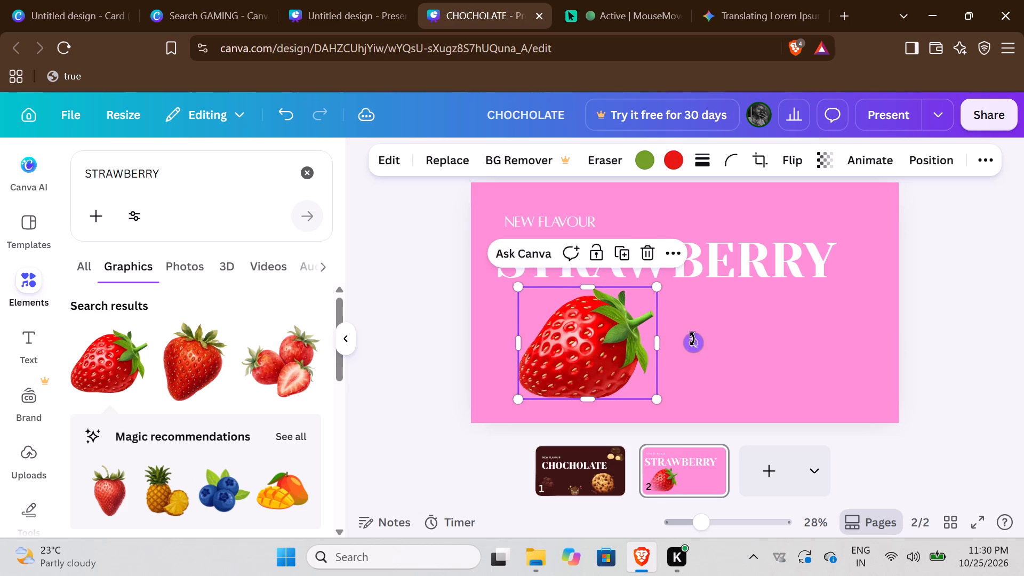
left_click_drag(692, 339, 524, 297)
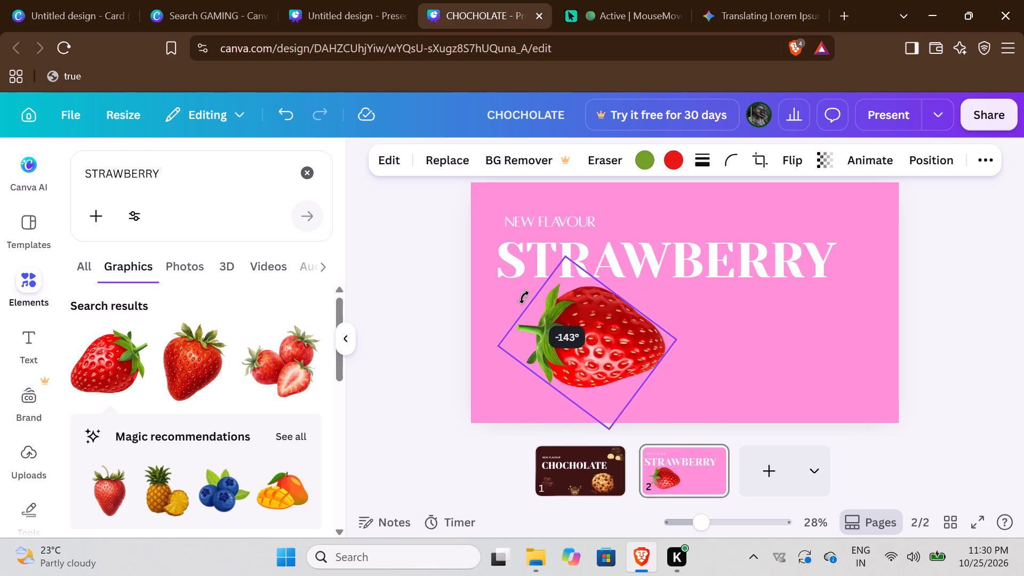
left_click_drag(524, 297, 522, 309)
left_click_drag(598, 335, 578, 353)
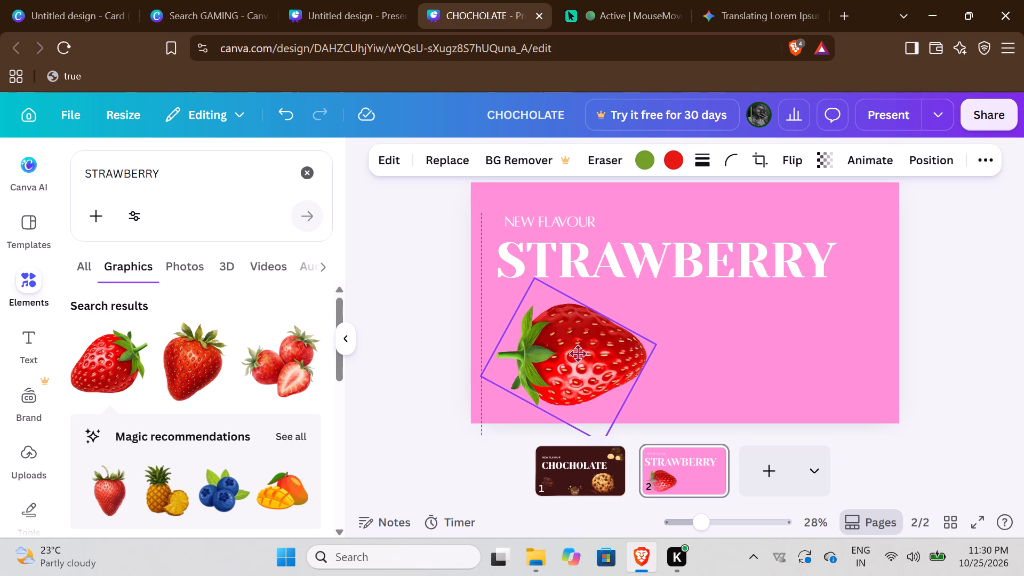
left_click_drag(578, 353, 562, 354)
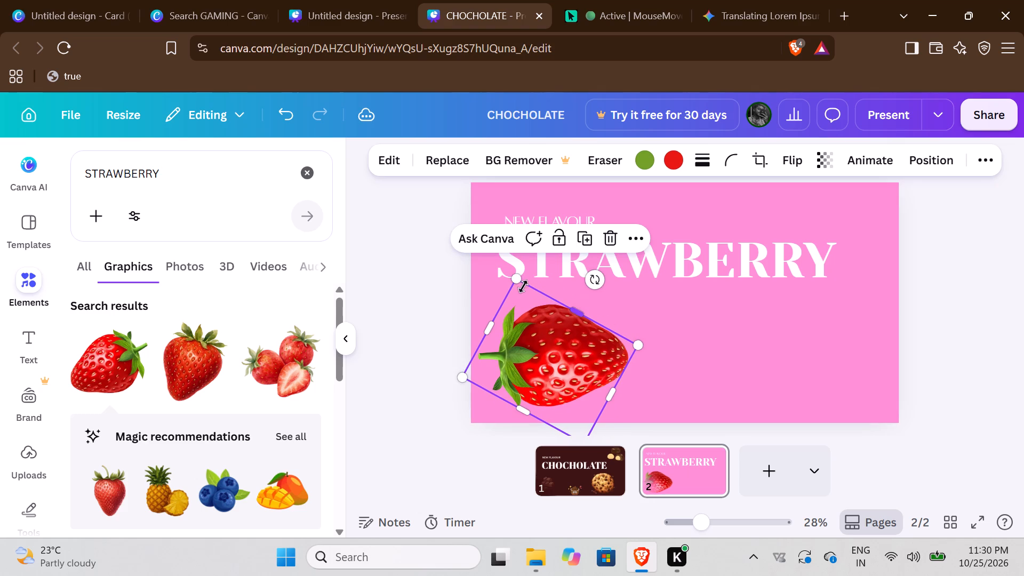
left_click_drag(516, 280, 523, 324)
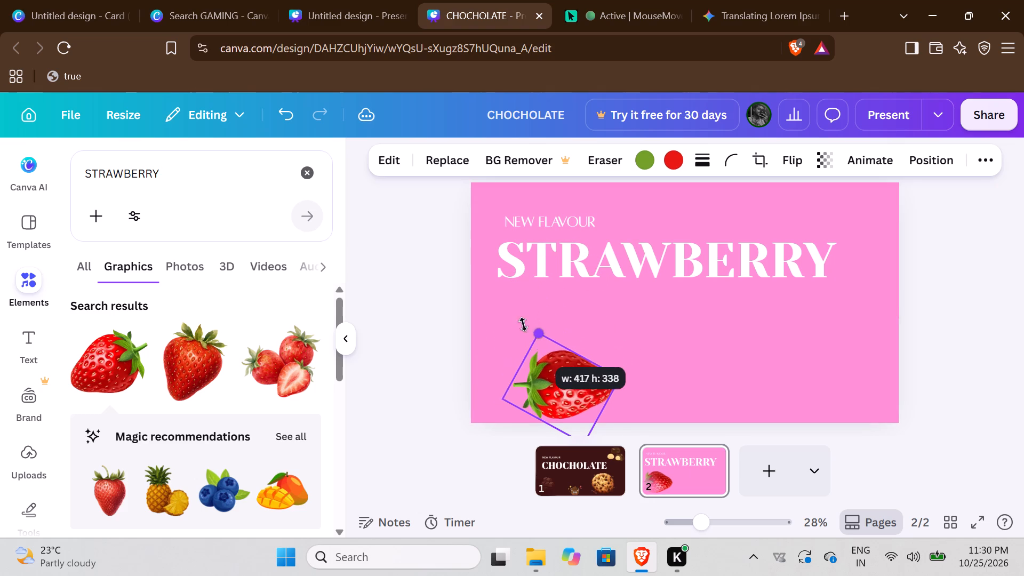
left_click_drag(523, 324, 517, 314)
left_click_drag(579, 382, 563, 357)
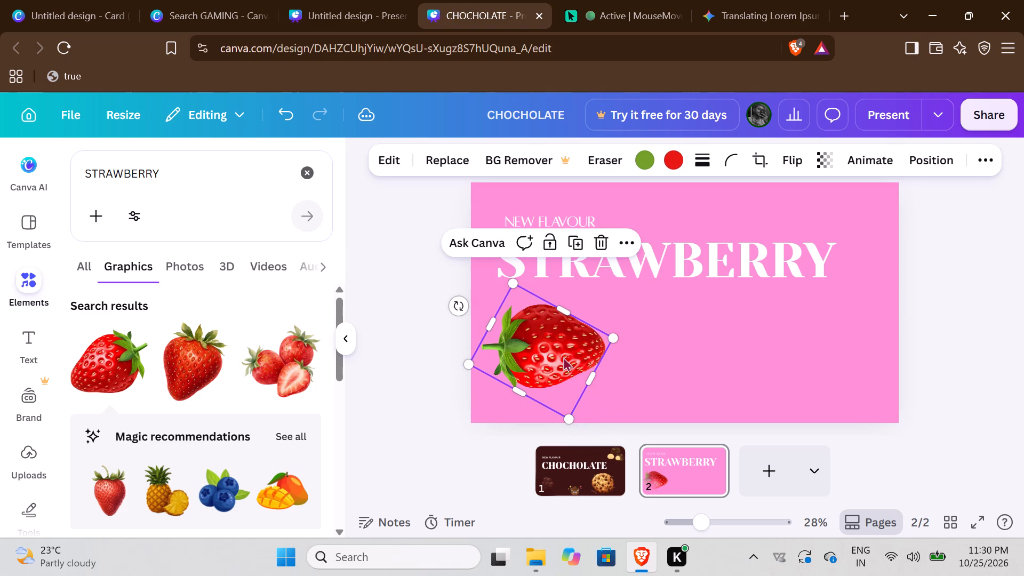
Add a second, much smaller tilted strawberry between the large strawberry and the letter A of the heading.
left_click(109, 363)
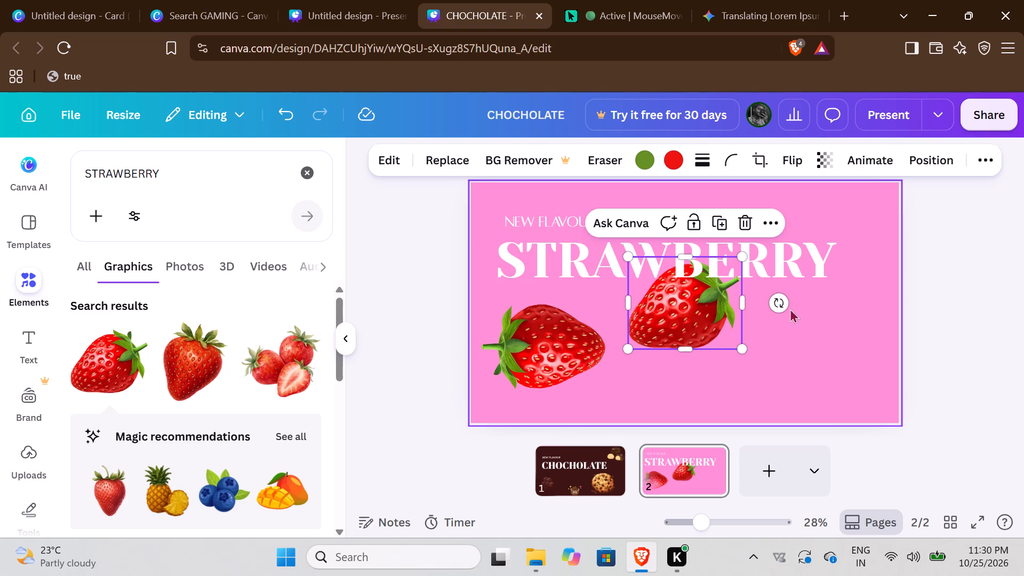
left_click_drag(745, 257, 731, 278)
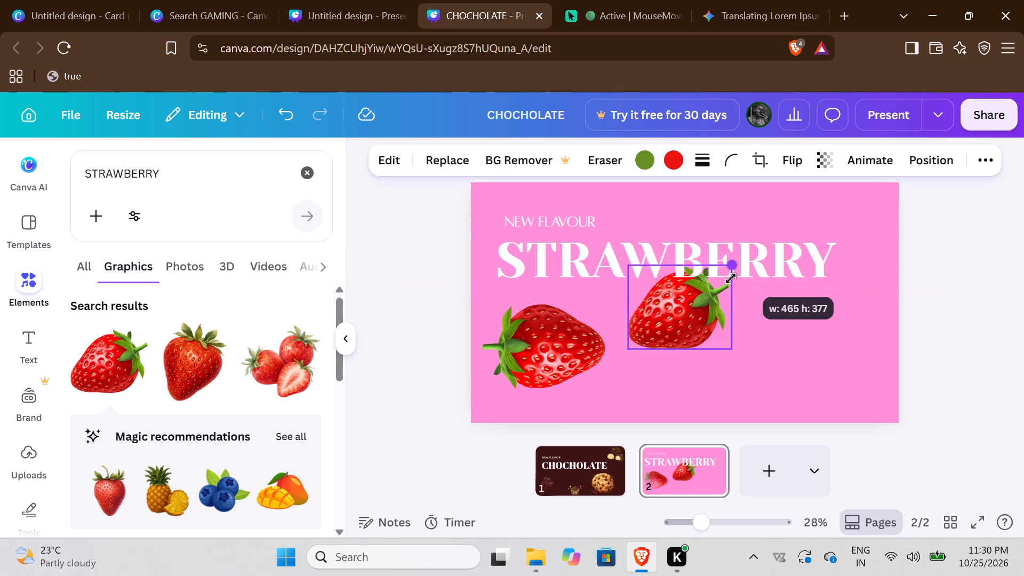
left_click_drag(731, 278, 713, 303)
left_click_drag(738, 321, 734, 304)
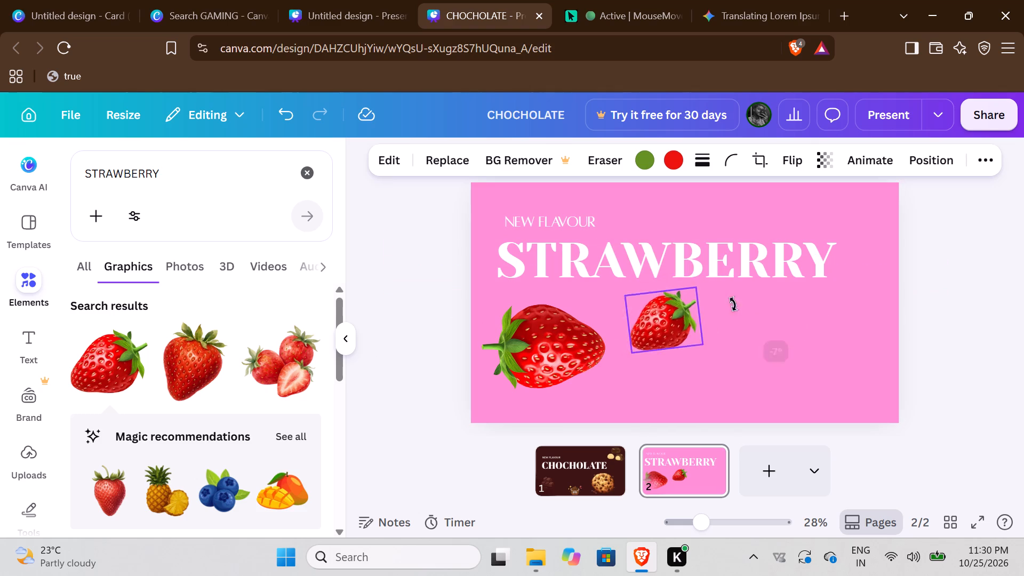
left_click_drag(734, 304, 654, 286)
left_click_drag(702, 345, 670, 318)
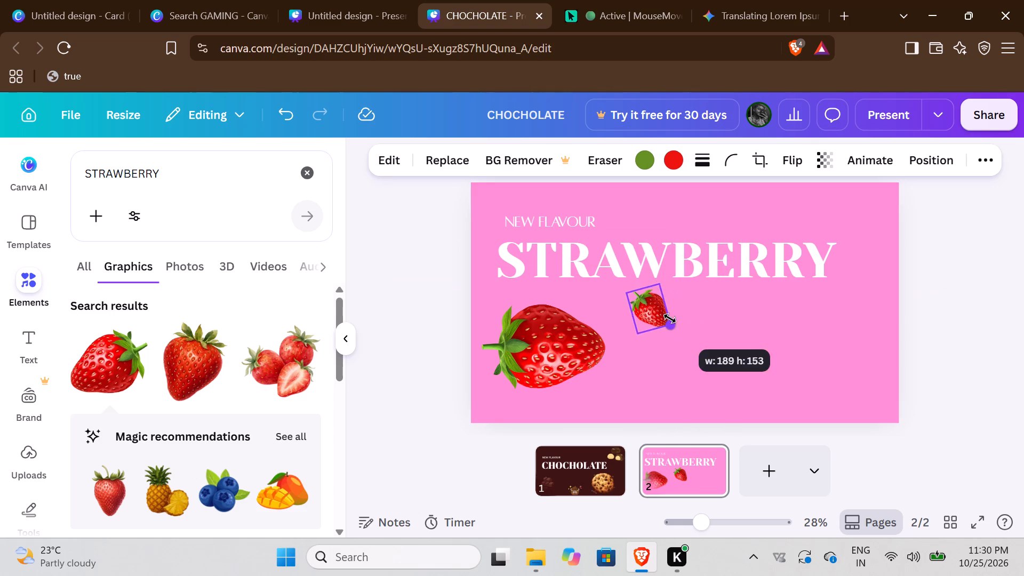
left_click_drag(670, 318, 667, 324)
left_click_drag(646, 309, 599, 278)
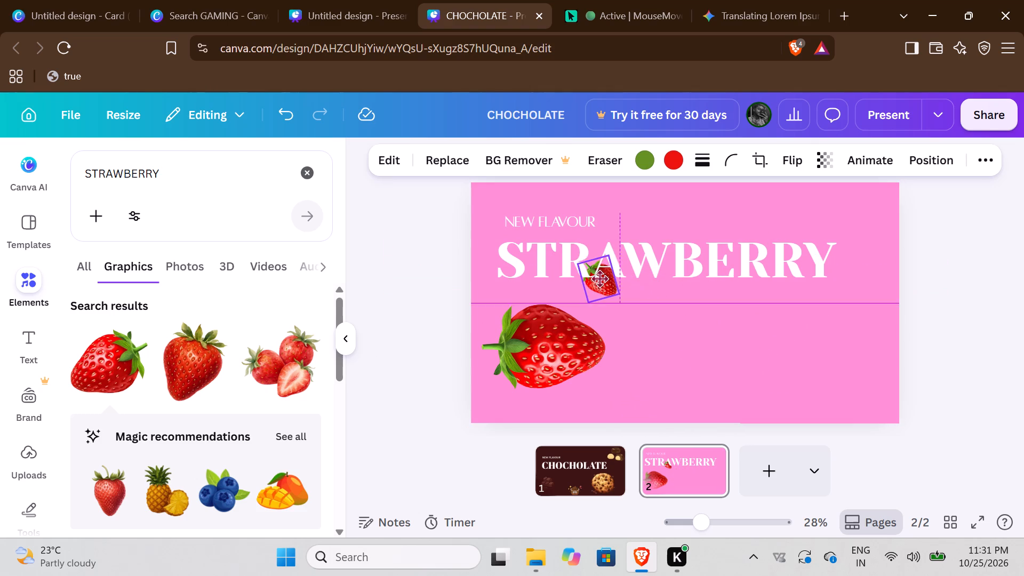
left_click_drag(599, 278, 602, 298)
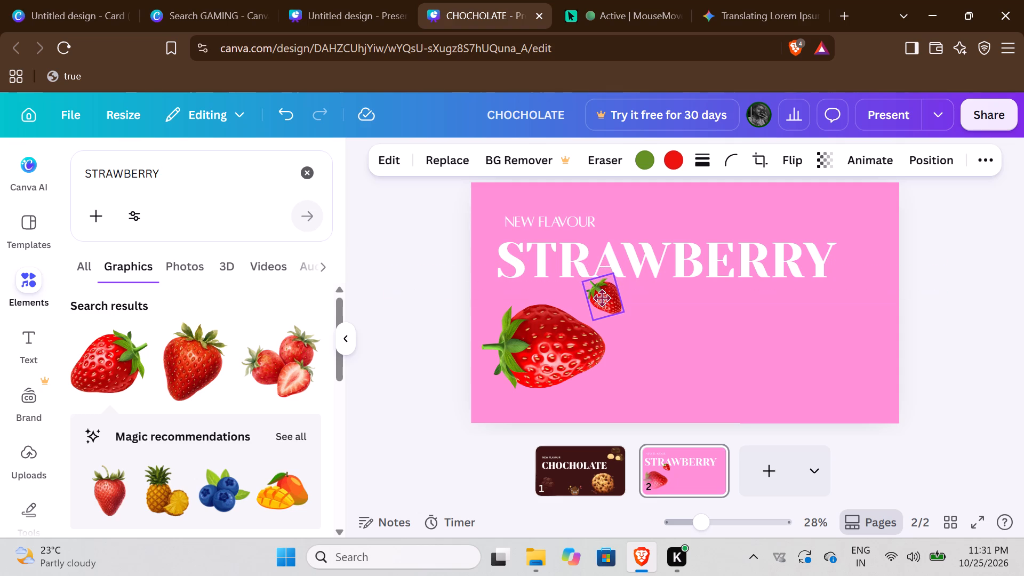
left_click_drag(602, 298, 603, 295)
left_click(643, 362)
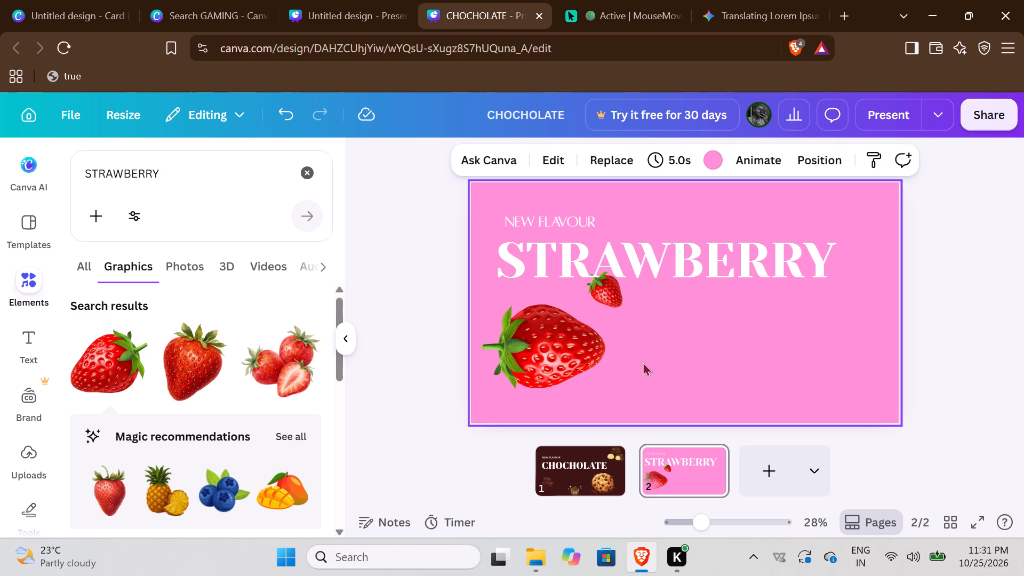
Add a third strawberry in the page's lower-right area, rotated about 20° and enlarged to nearly match the first one.
left_click(139, 377)
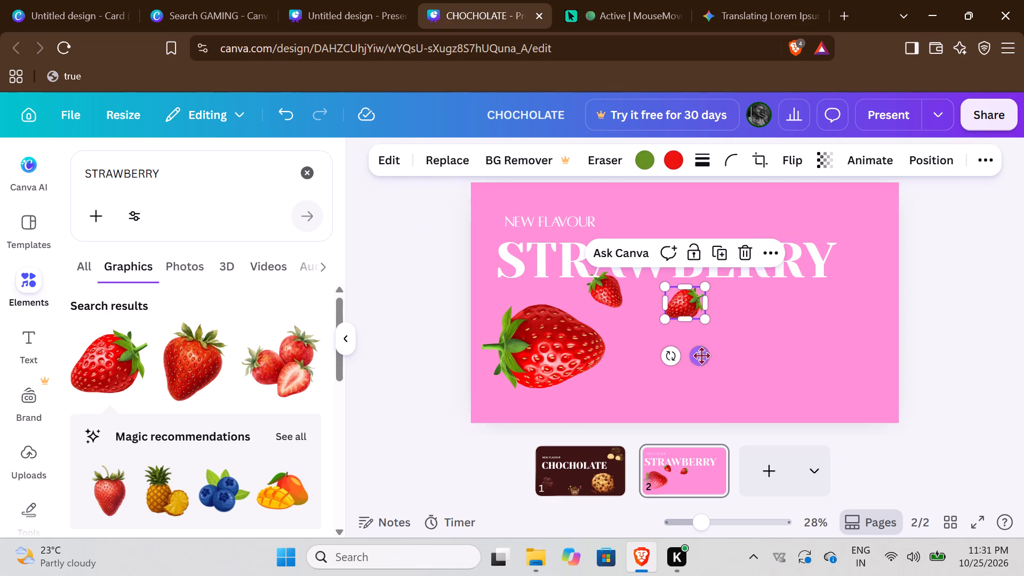
left_click_drag(701, 355, 789, 430)
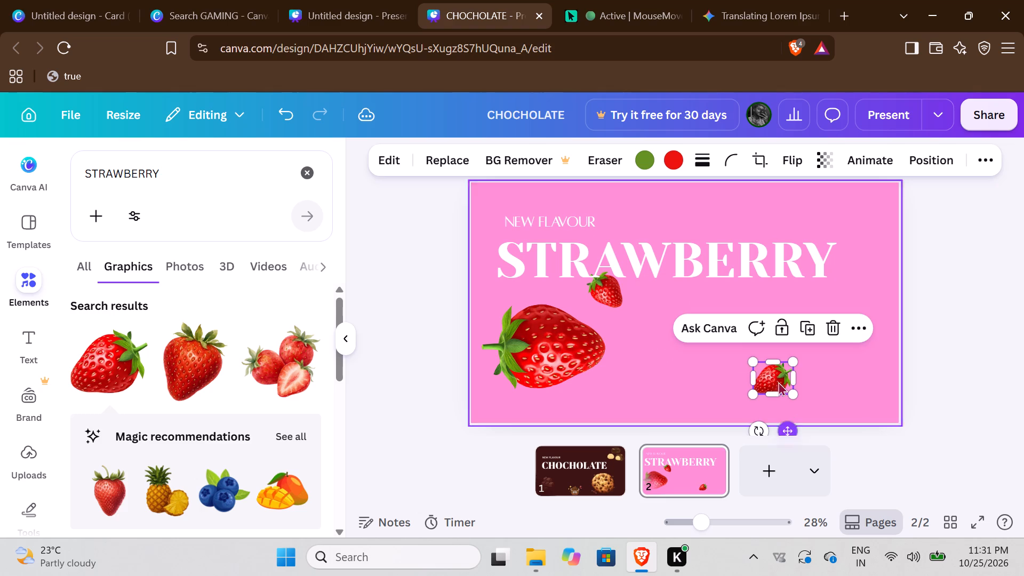
left_click_drag(753, 359, 723, 318)
left_click_drag(753, 432, 721, 429)
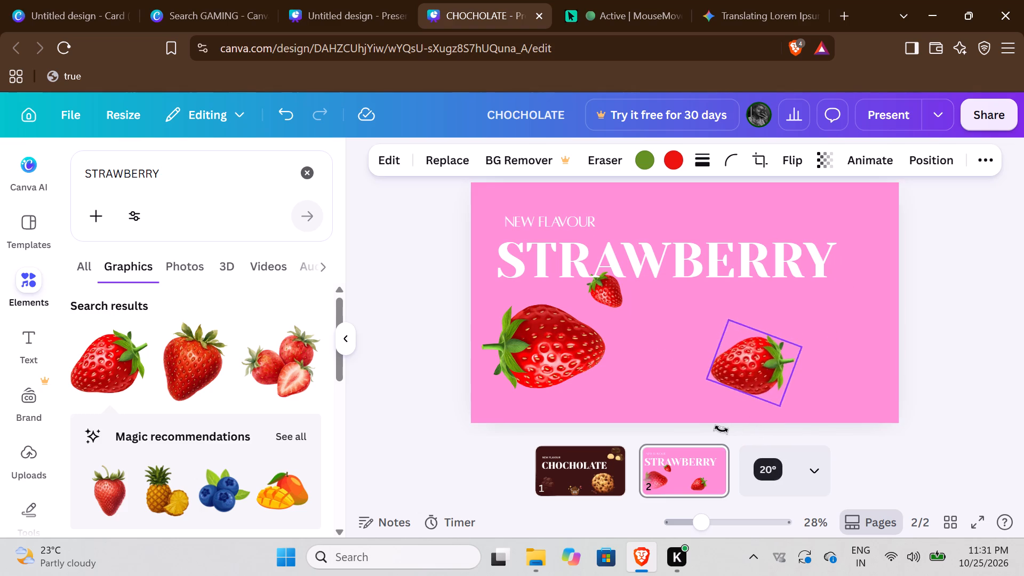
left_click_drag(721, 429, 725, 433)
left_click_drag(749, 361, 814, 365)
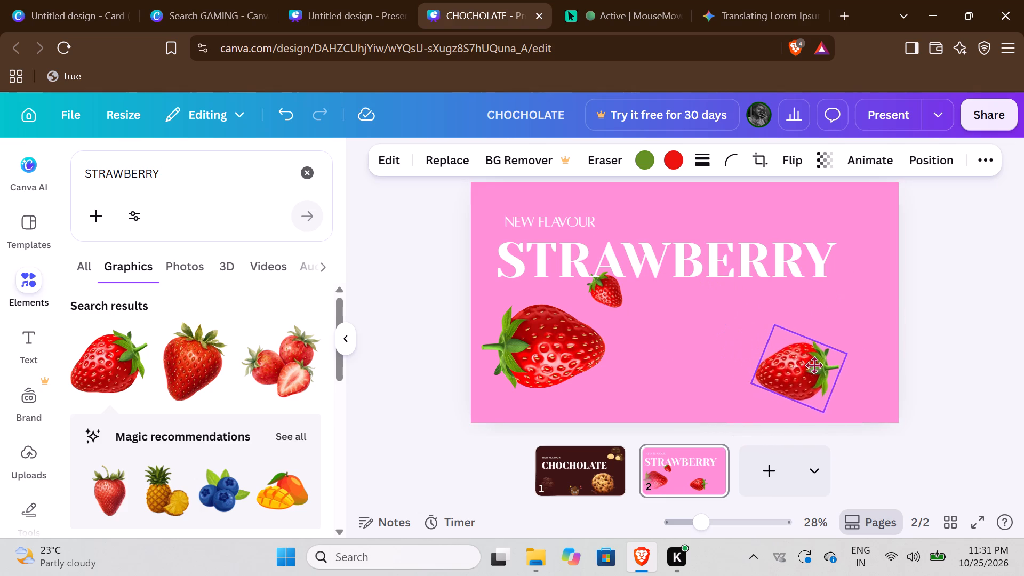
left_click_drag(814, 365, 813, 368)
left_click(789, 319)
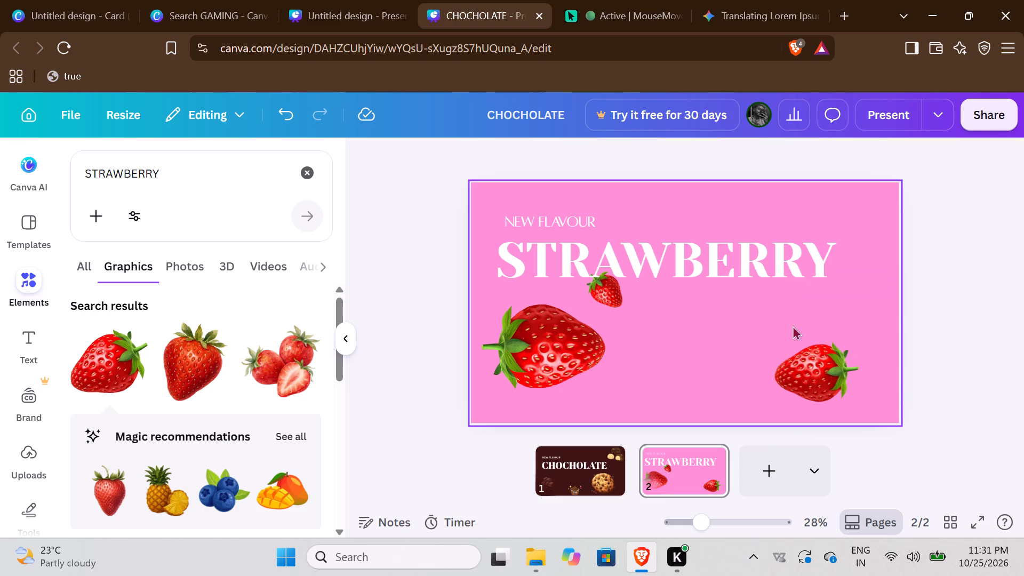
left_click(797, 358)
left_click_drag(795, 326, 783, 301)
left_click(699, 356)
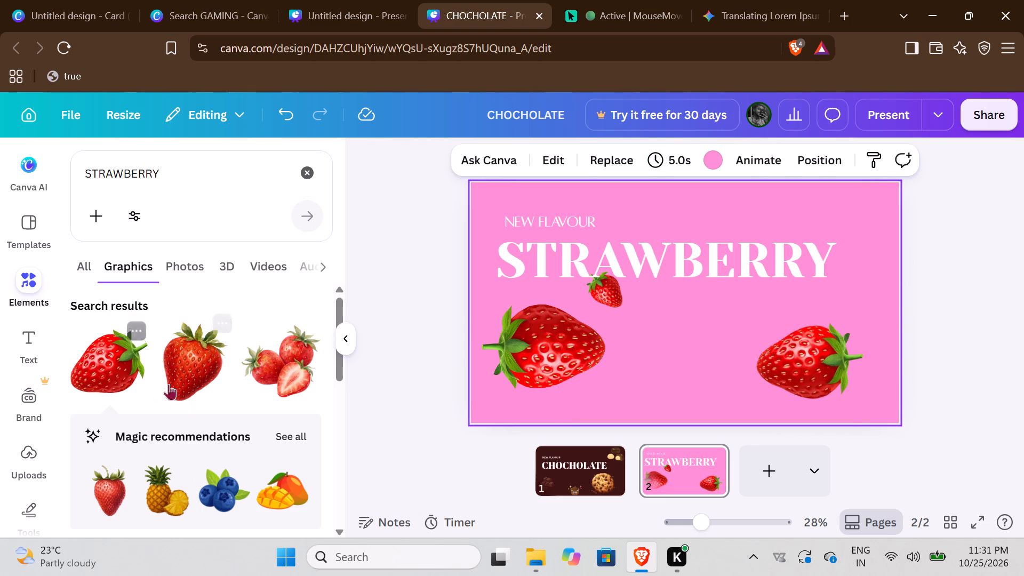
Add a fourth small strawberry just above the last letters of the STRAWBERRY heading.
left_click(107, 375)
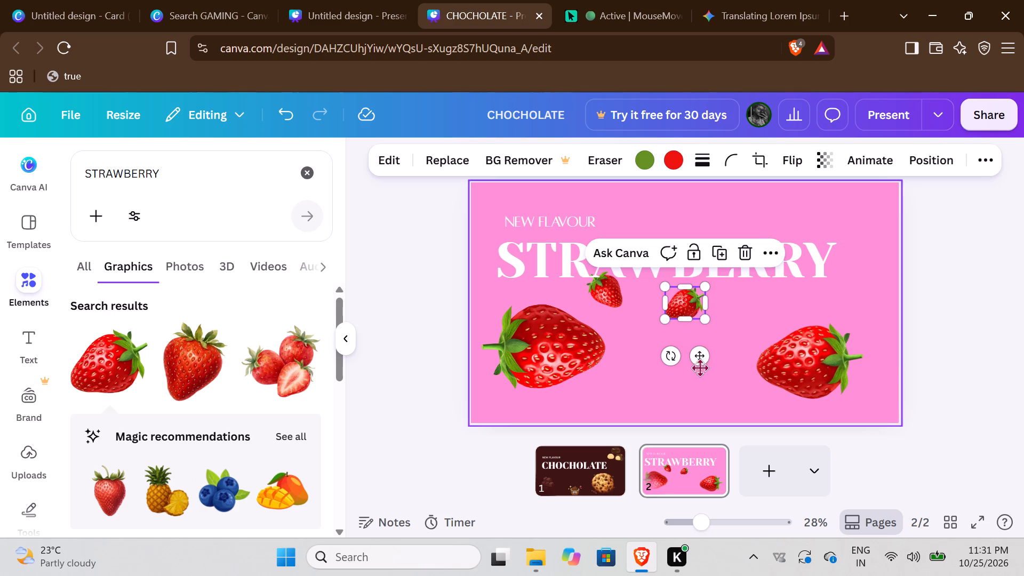
left_click_drag(695, 358, 803, 274)
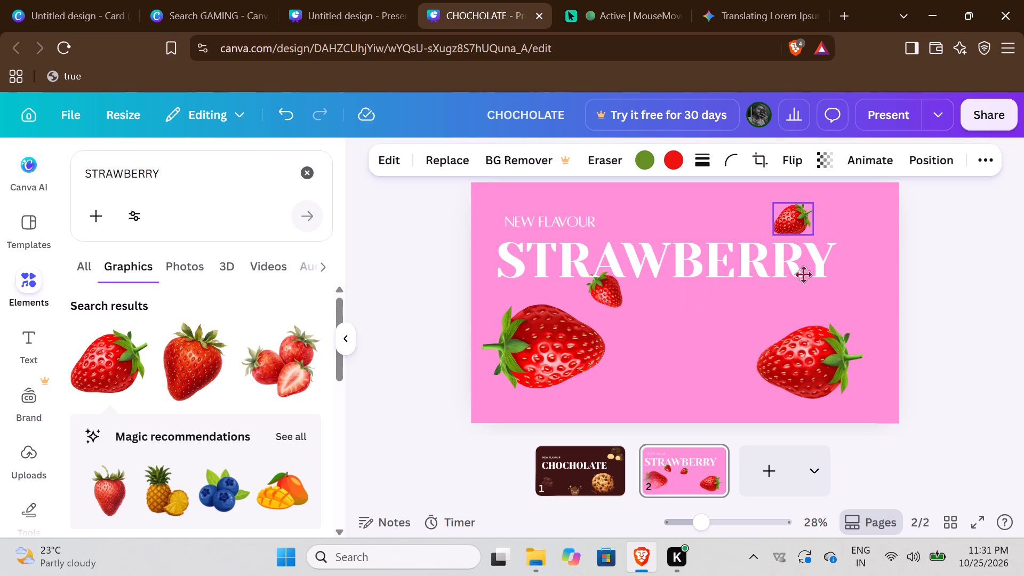
left_click_drag(803, 274, 803, 276)
left_click(702, 338)
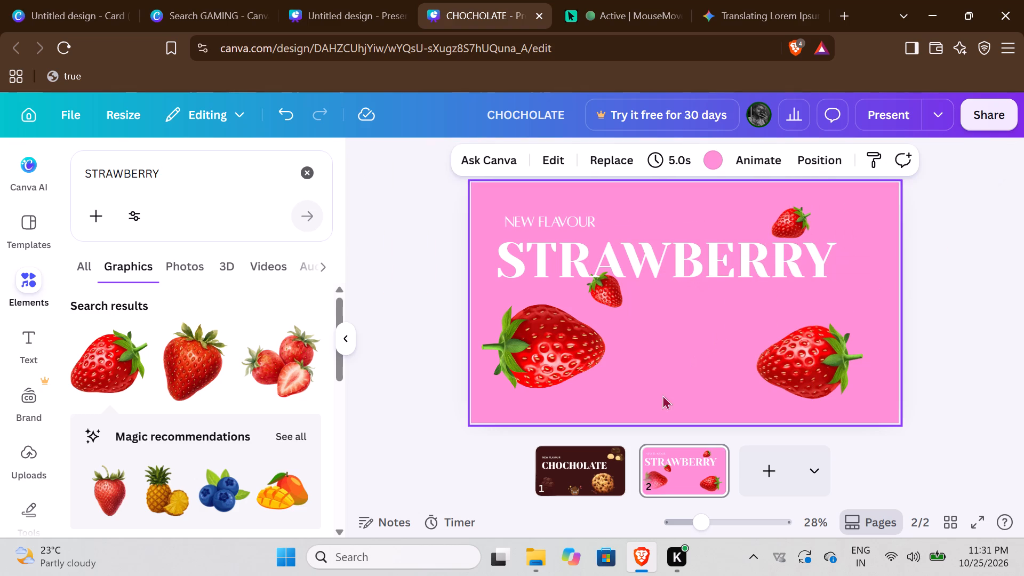
Add a blank third page and set its background to light lime green from the default solid colours.
left_click(790, 478)
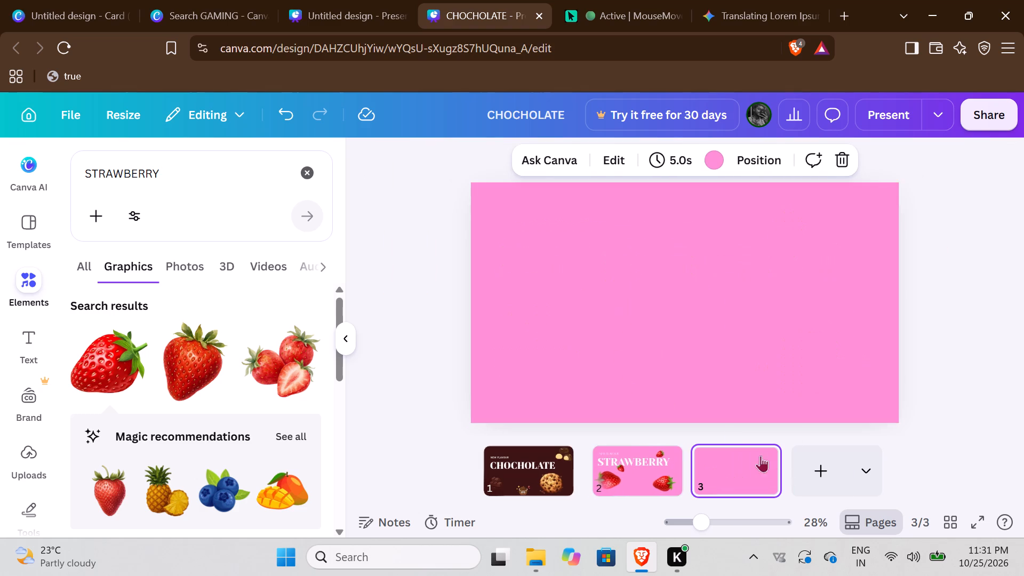
left_click(719, 162)
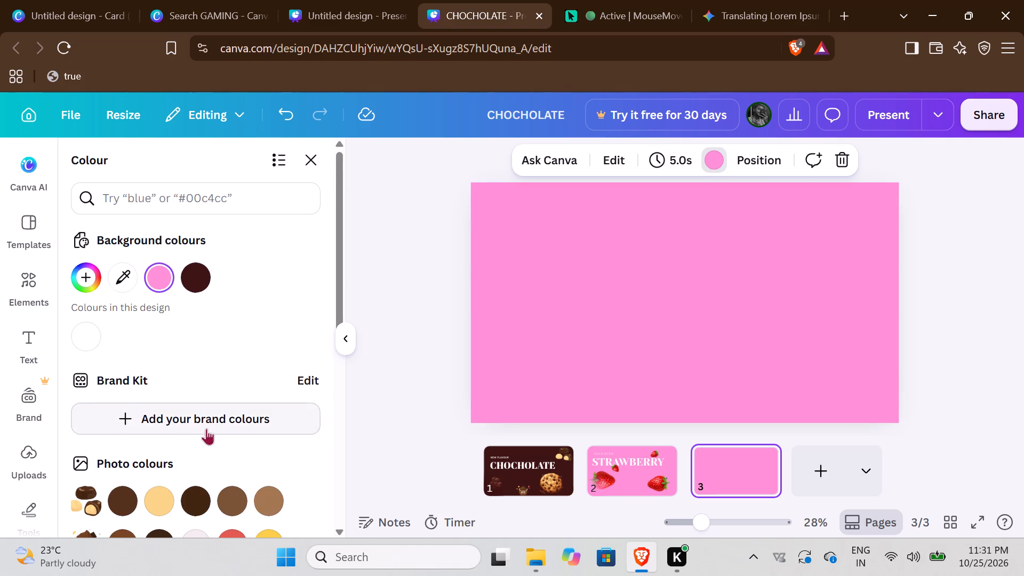
scroll(206, 428, "down", 4)
left_click(133, 458)
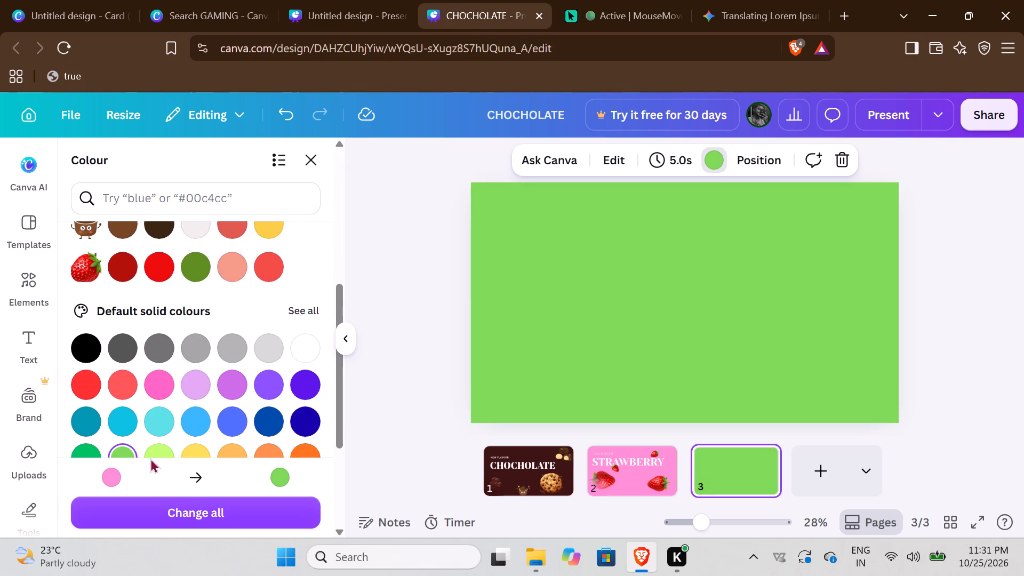
left_click(165, 445)
left_click(388, 383)
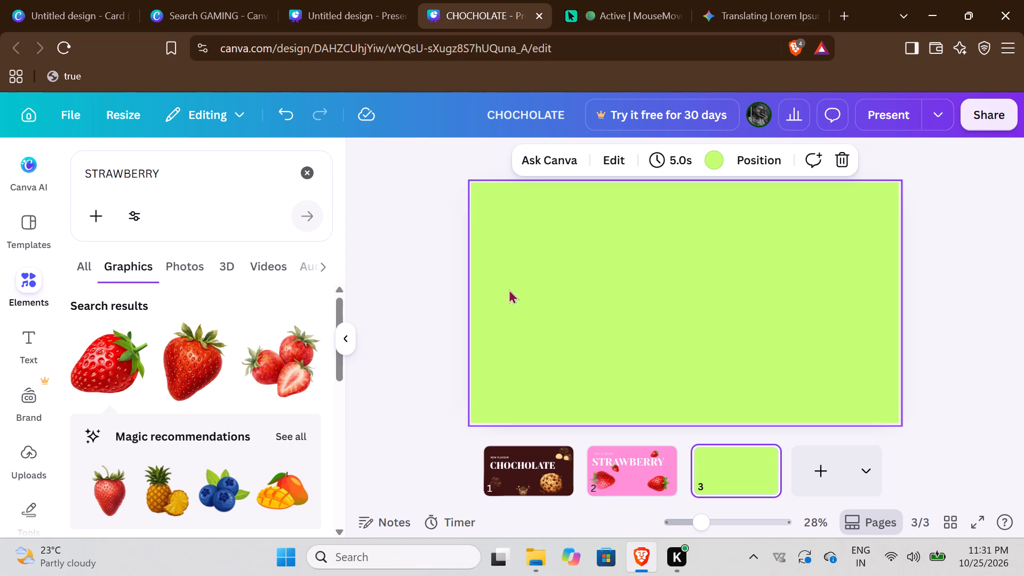
left_click(547, 276)
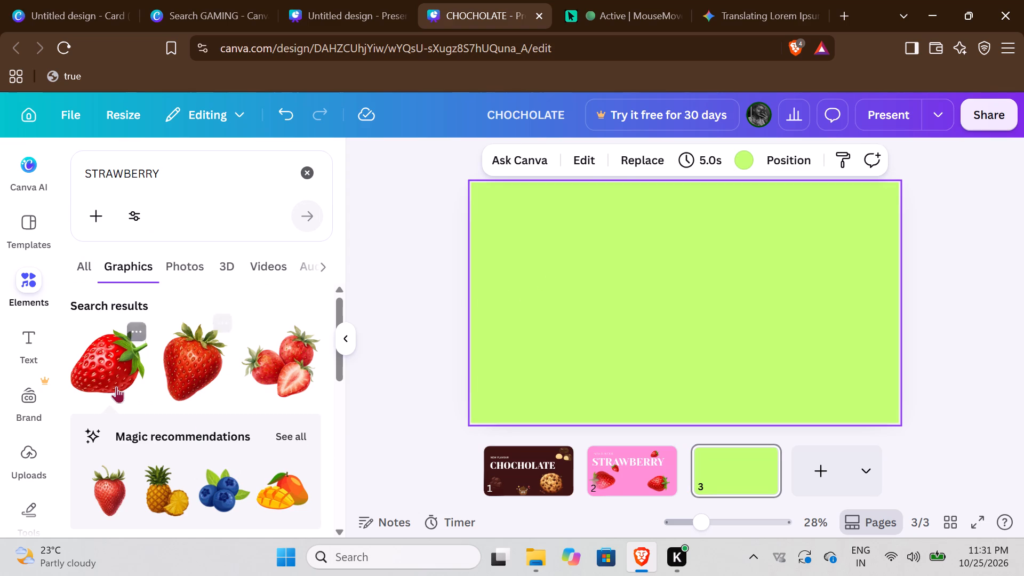
Add a heading reading PISTACHIO to page 3.
left_click(35, 333)
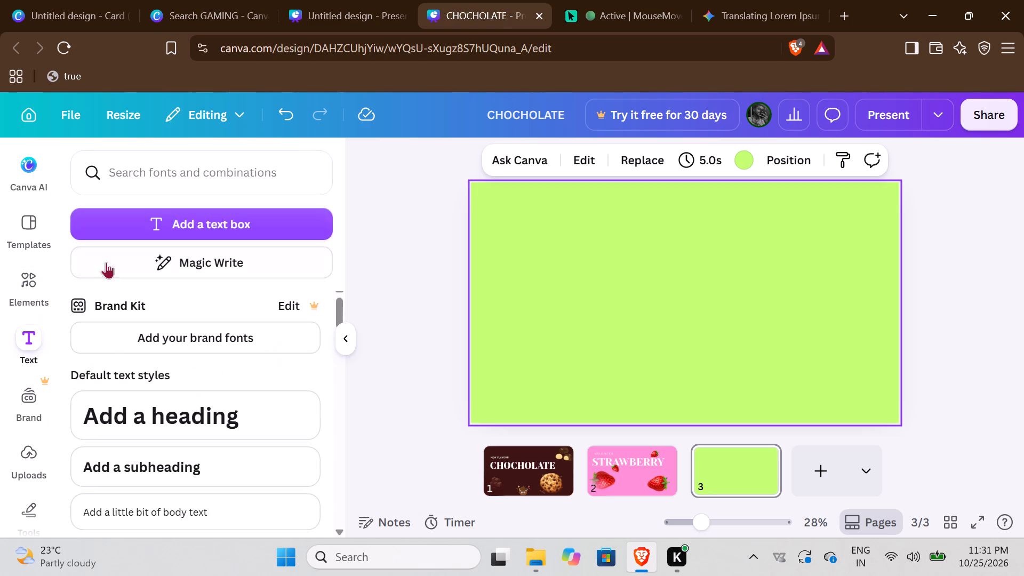
left_click(164, 407)
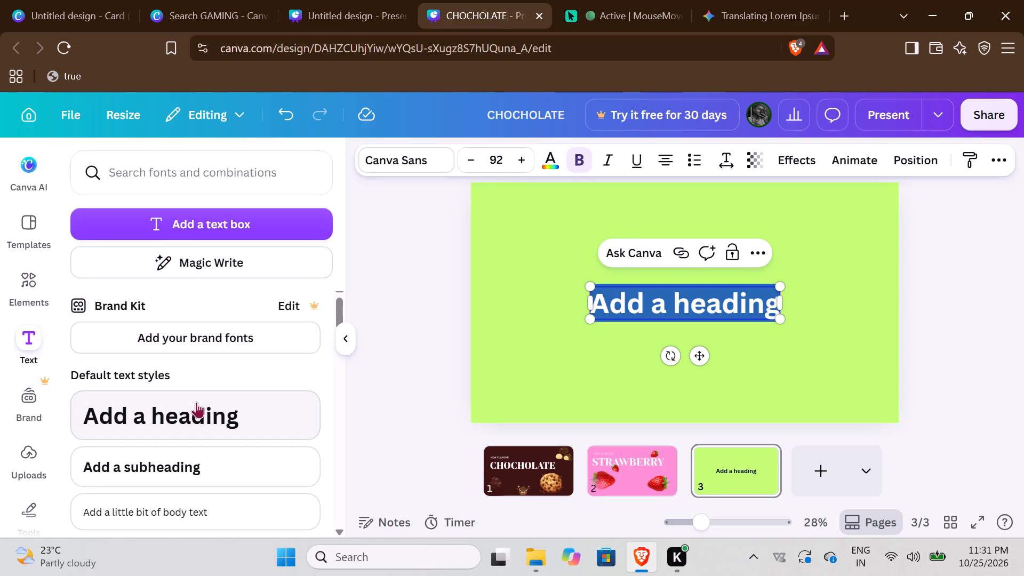
key("BackSpace")
type("PI")
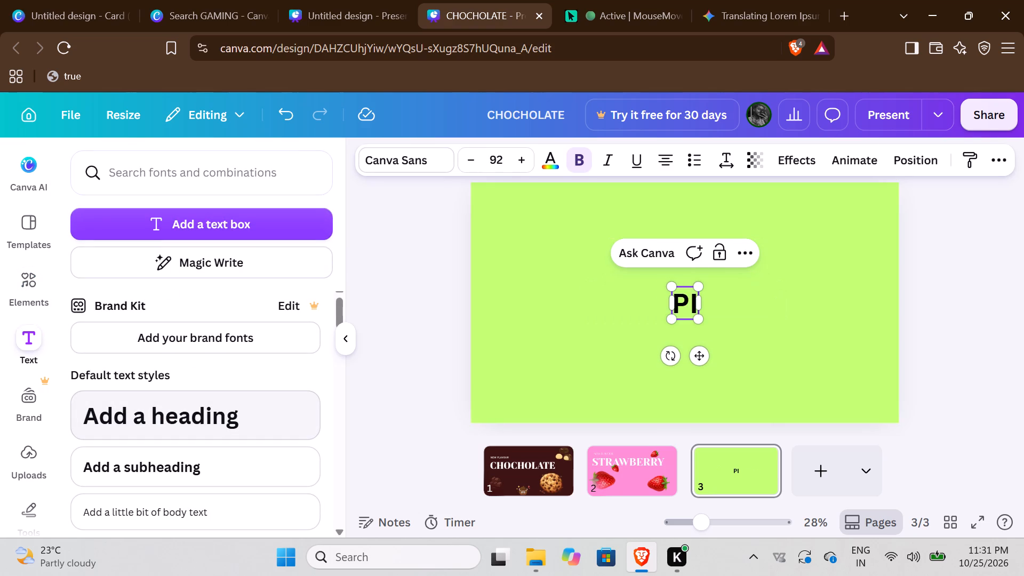
type("STACHIO")
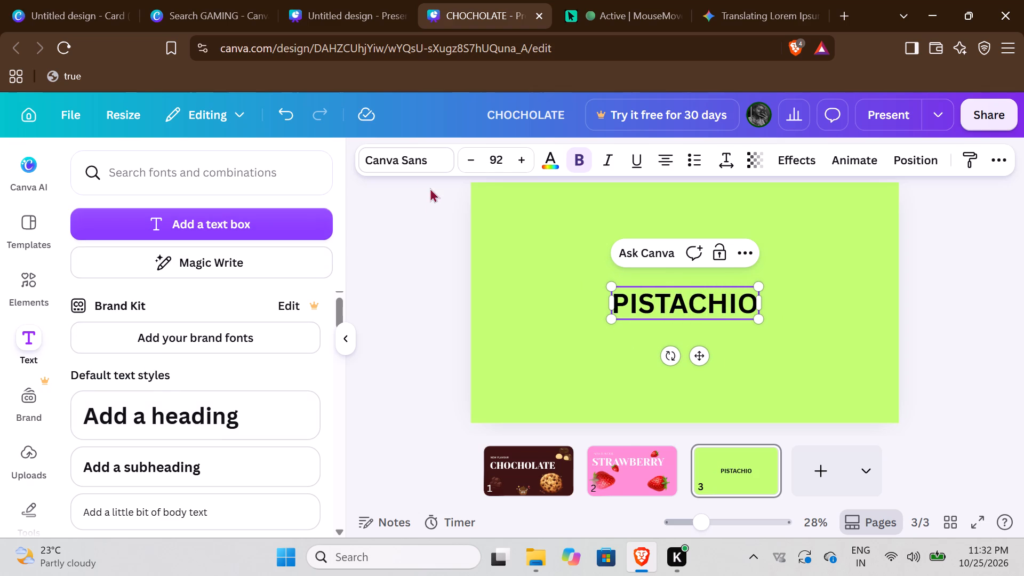
Set the PISTACHIO heading's font to Yeseva One, after trying the Ahsing font.
left_click(422, 158)
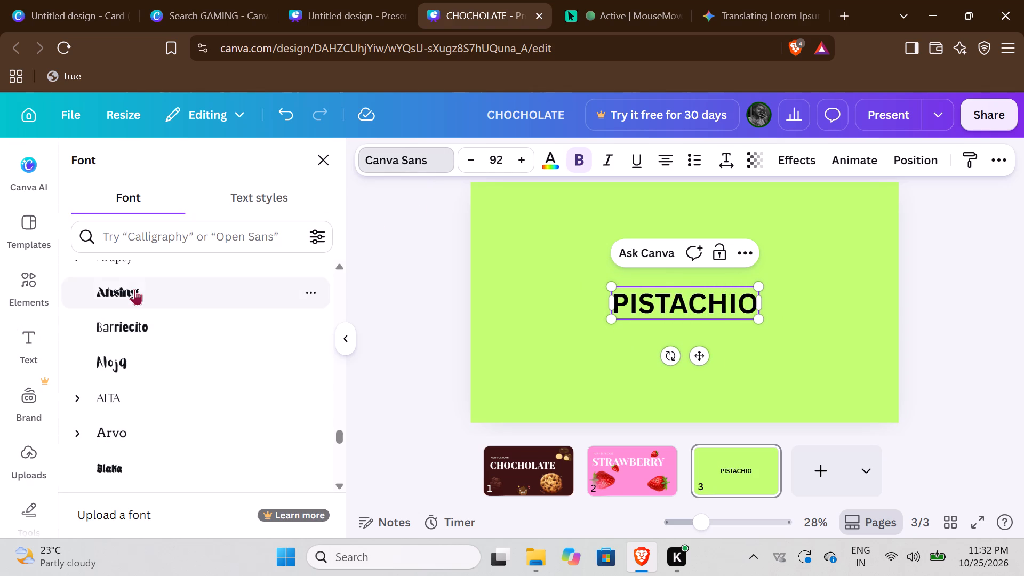
left_click(134, 289)
scroll(142, 306, "up", 2)
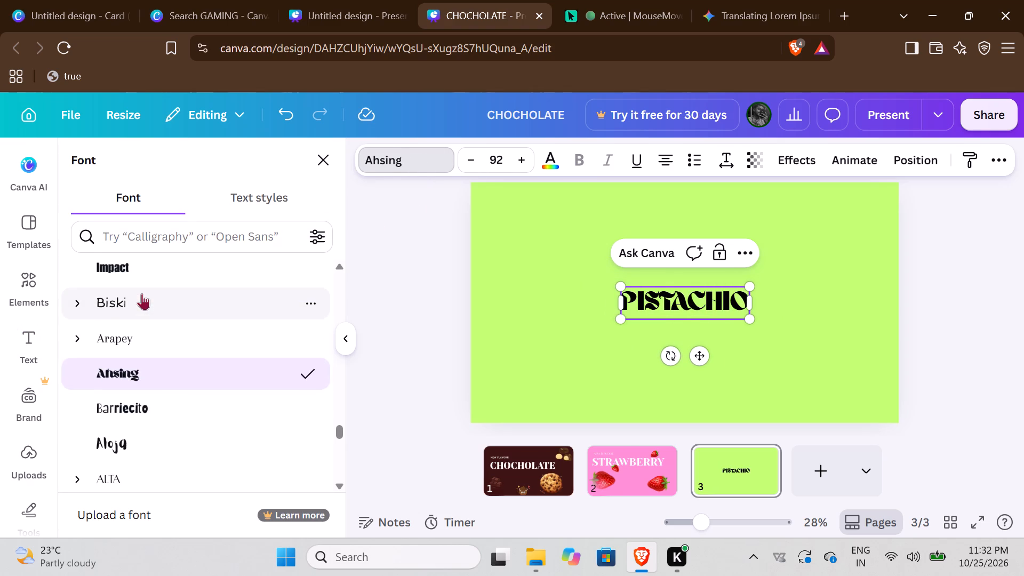
scroll(142, 293, "up", 1)
left_click(140, 398)
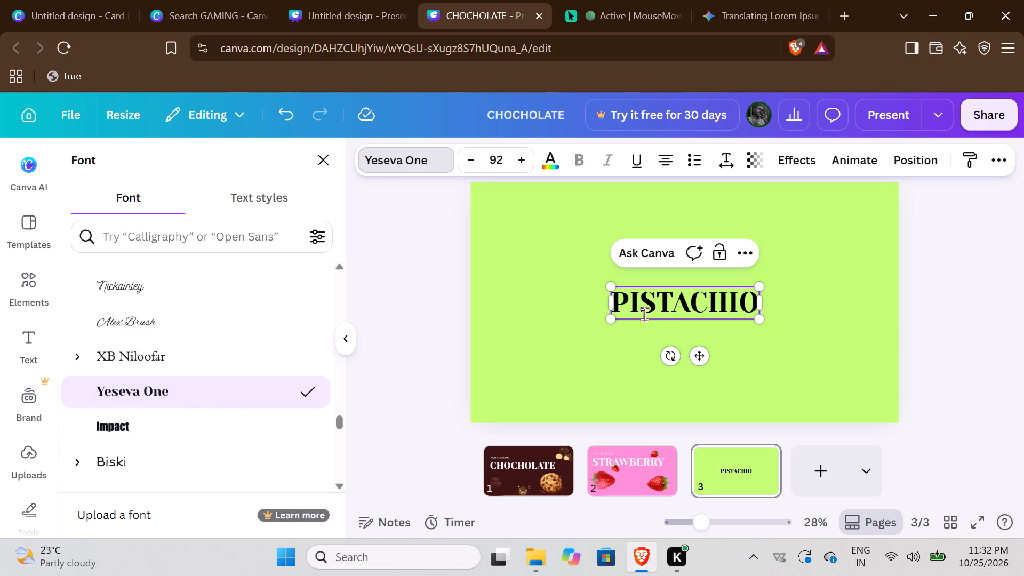
Enlarge the PISTACHIO heading to size 170 and move it into the page's upper-left area, leaving room above it.
left_click_drag(605, 284, 489, 221)
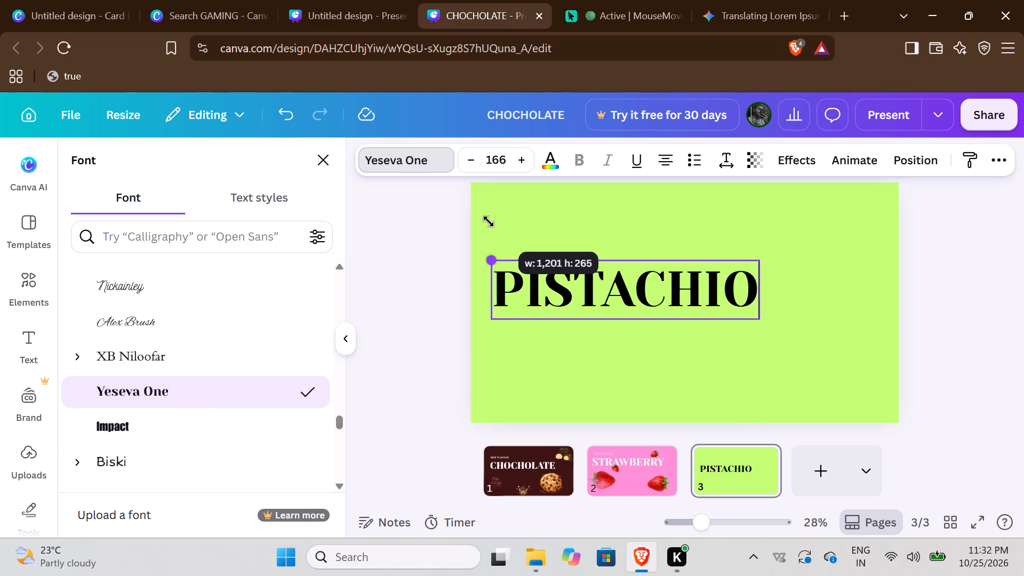
left_click_drag(489, 221, 487, 221)
left_click_drag(673, 291, 689, 258)
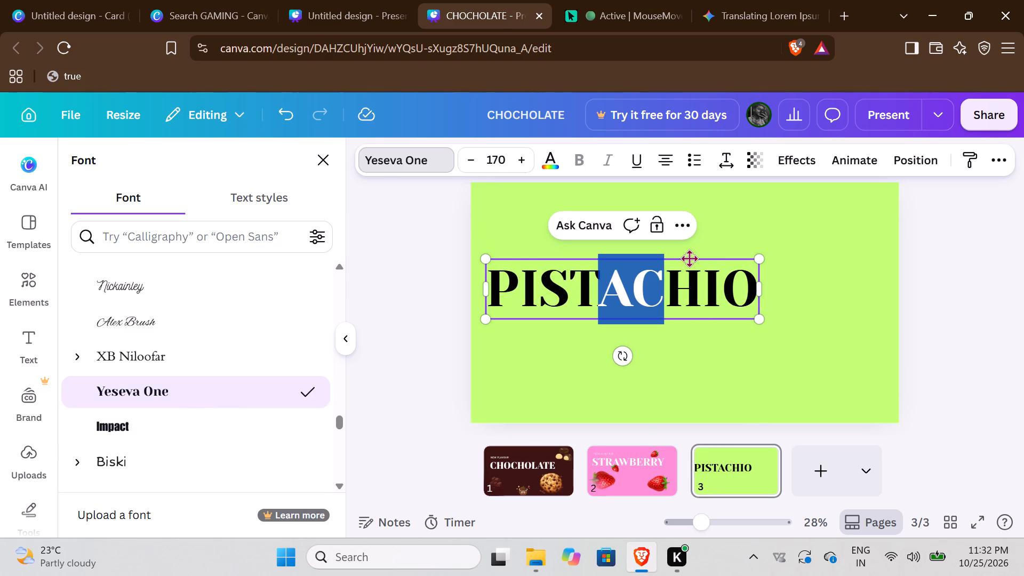
left_click_drag(689, 258, 691, 258)
left_click(684, 362)
left_click(647, 279)
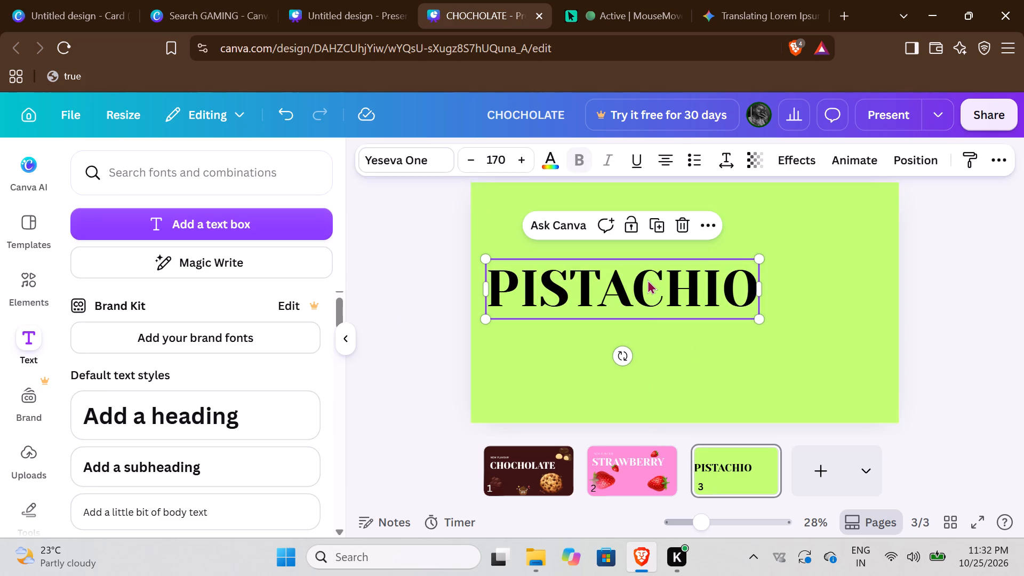
left_click(667, 355)
left_click_drag(647, 287, 661, 263)
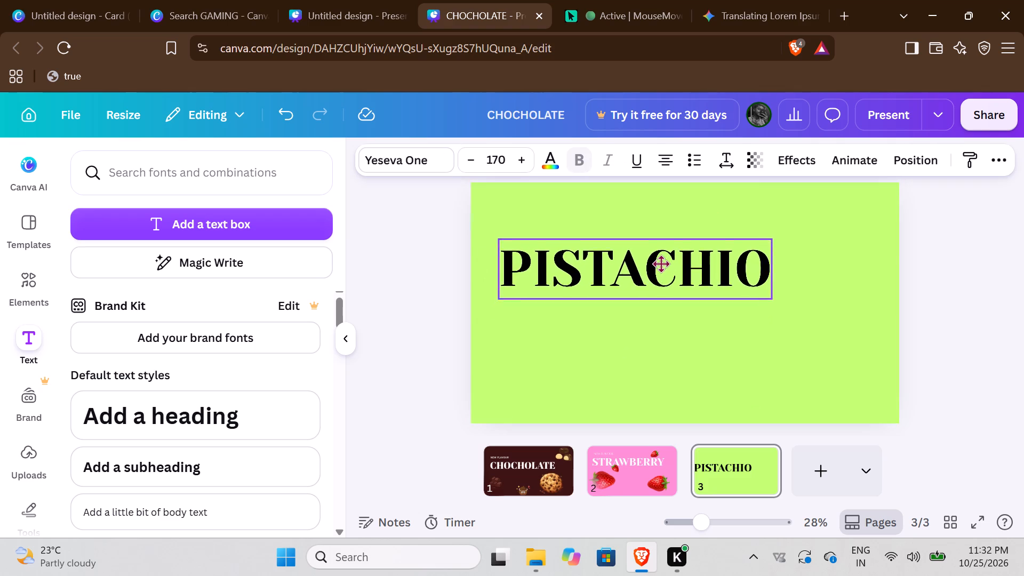
left_click_drag(661, 263, 662, 257)
Set the PISTACHIO heading's text colour to white.
left_click(549, 159)
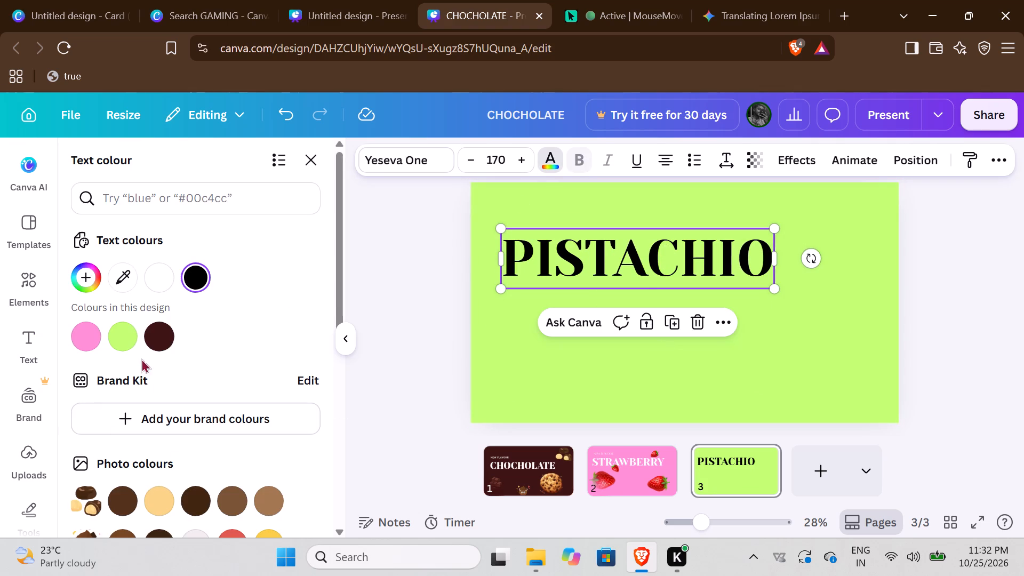
left_click(161, 279)
left_click(371, 338)
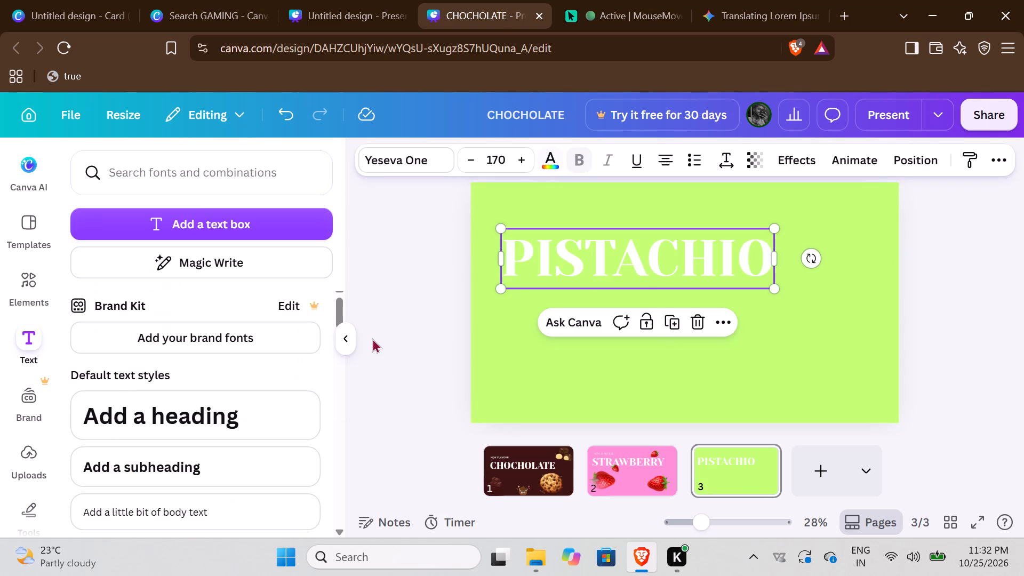
left_click(395, 338)
Add a subheading reading NEW FLAVOUR to the pistachio page.
left_click(186, 470)
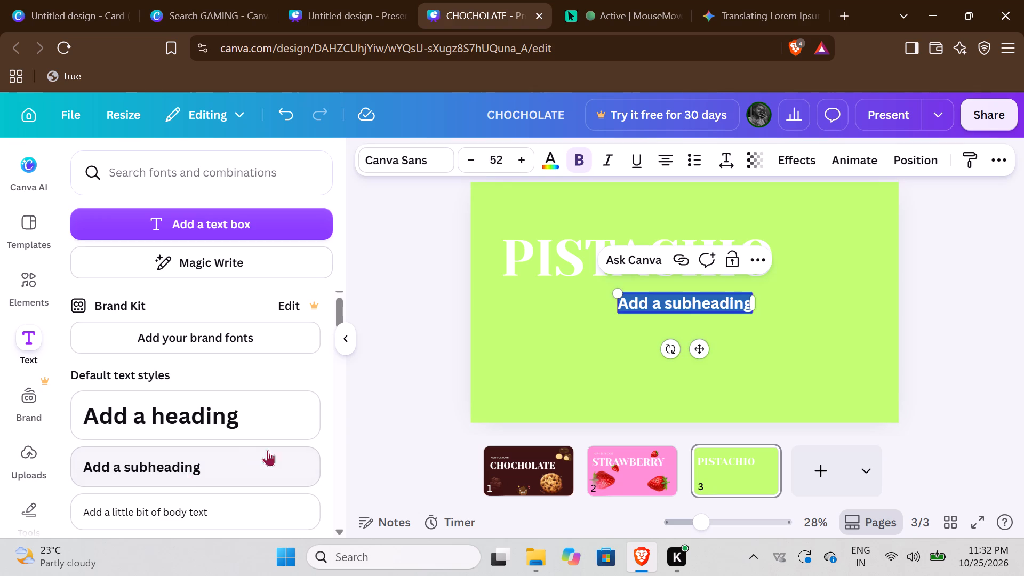
key("BackSpace")
type("NEW FLA")
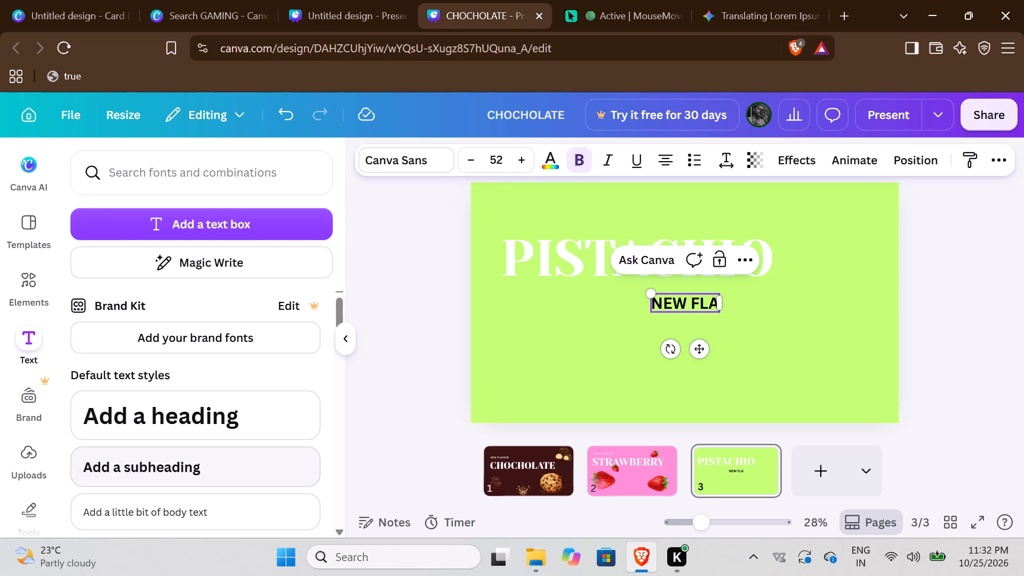
type("VOUR")
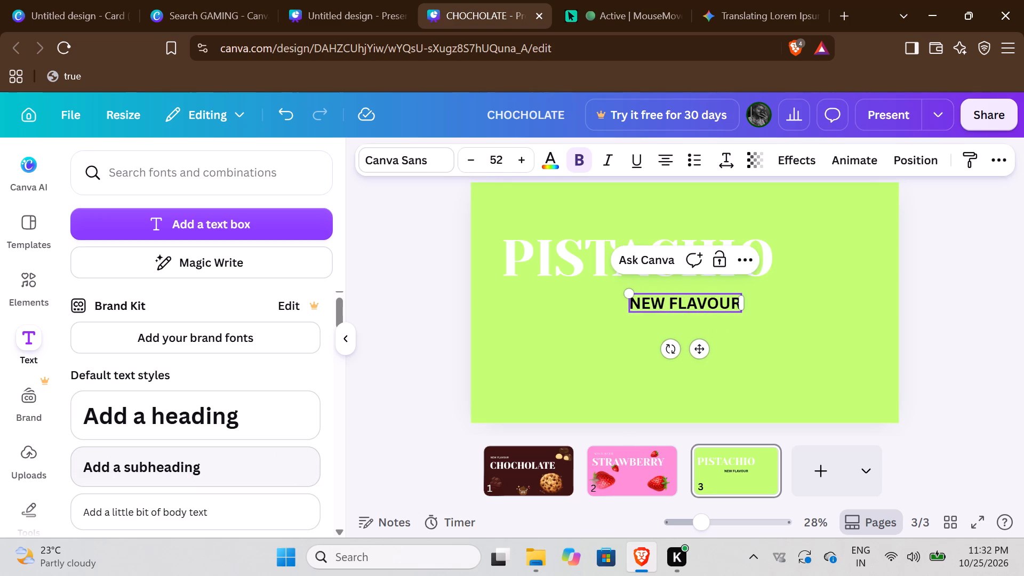
Style the NEW FLAVOUR subheading in the Alta font and change the page's black text colour to white.
left_click(410, 164)
scroll(156, 462, "down", 1)
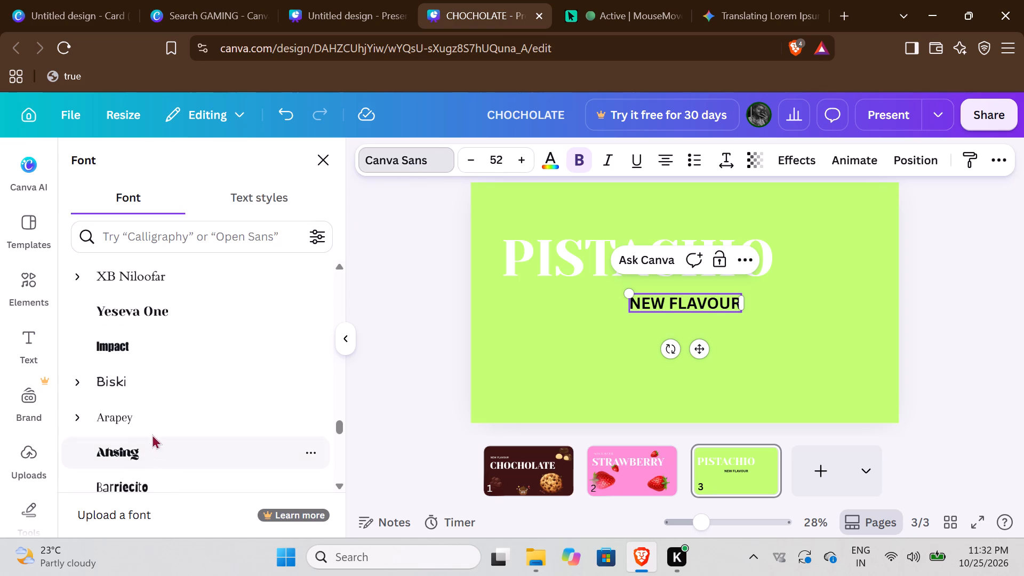
scroll(146, 421, "down", 3)
left_click(146, 321)
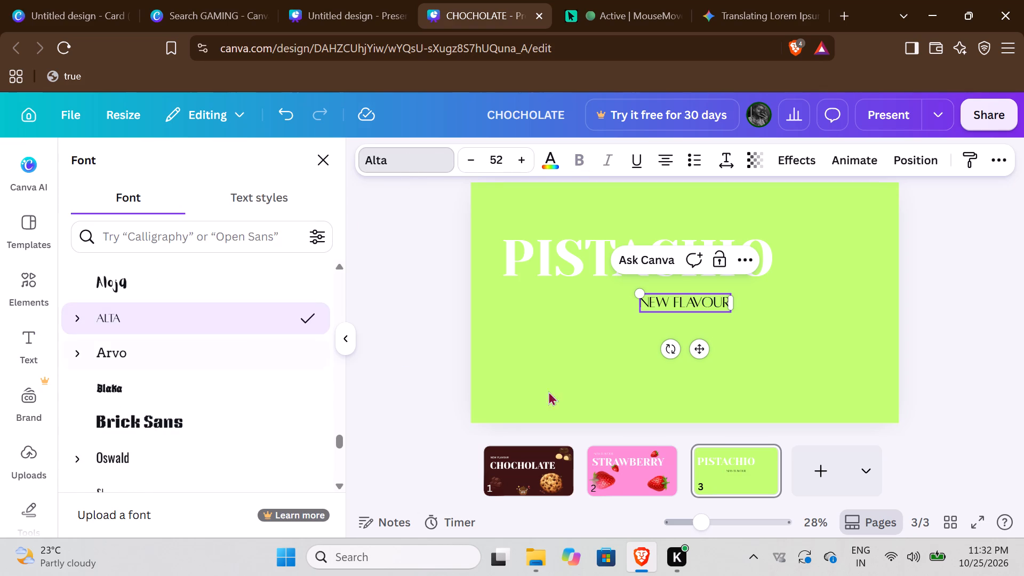
left_click(554, 157)
left_click(163, 274)
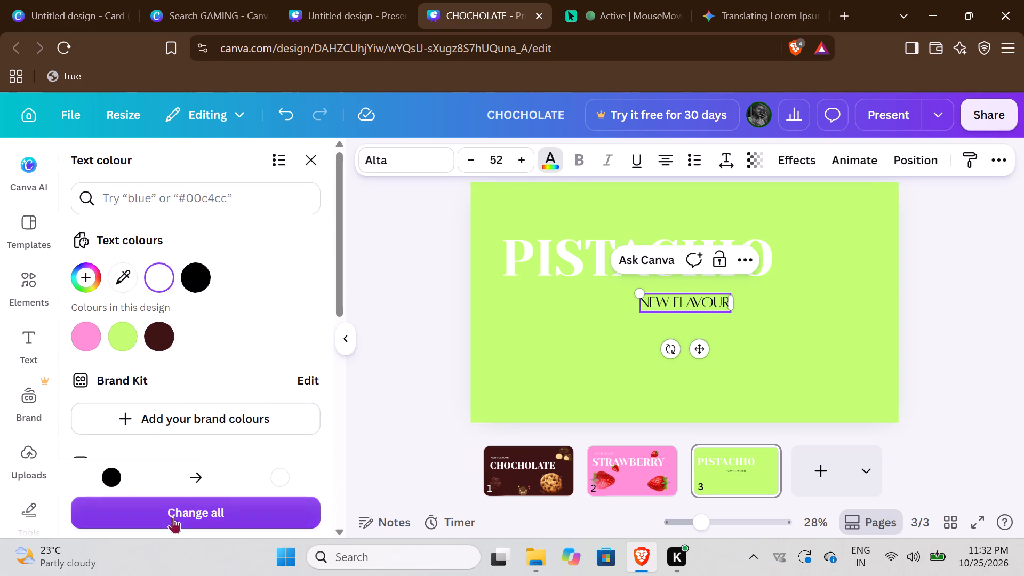
left_click(174, 519)
Move the NEW FLAVOUR subheading just above the start of the PISTACHIO heading and enlarge it to size 55.3.
left_click_drag(695, 349, 619, 312)
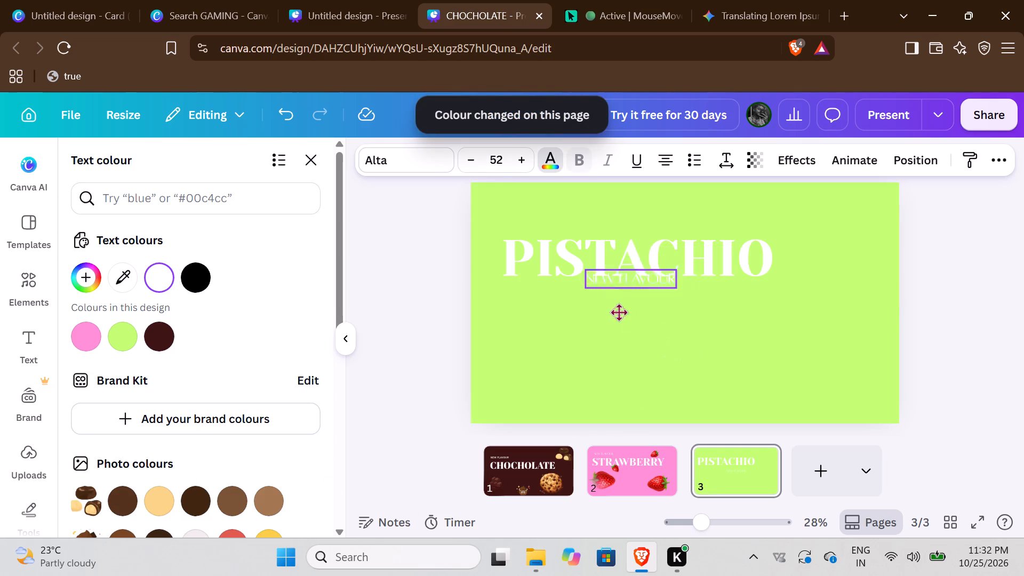
left_click_drag(619, 312, 558, 266)
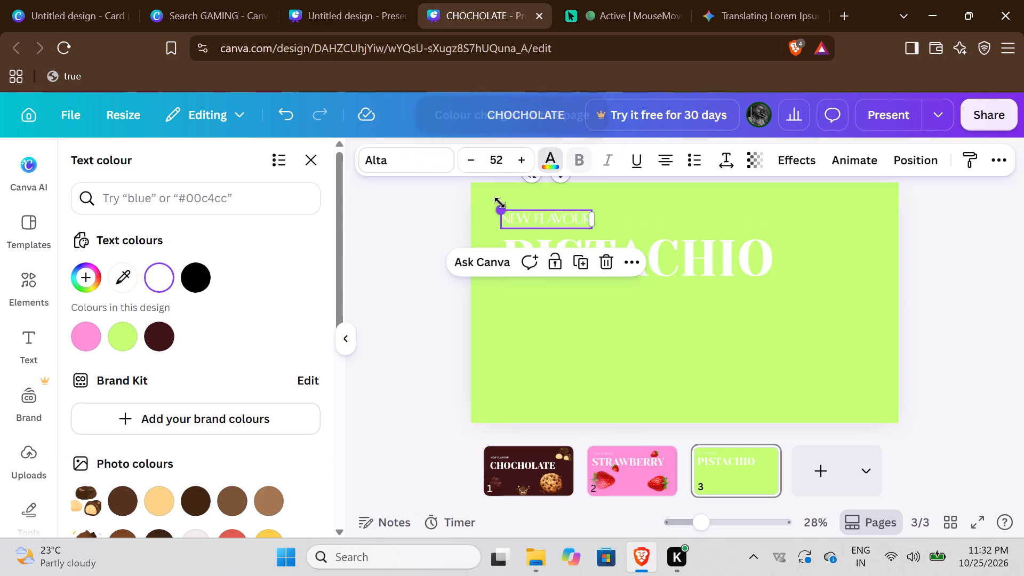
left_click_drag(500, 203, 494, 194)
left_click(559, 220)
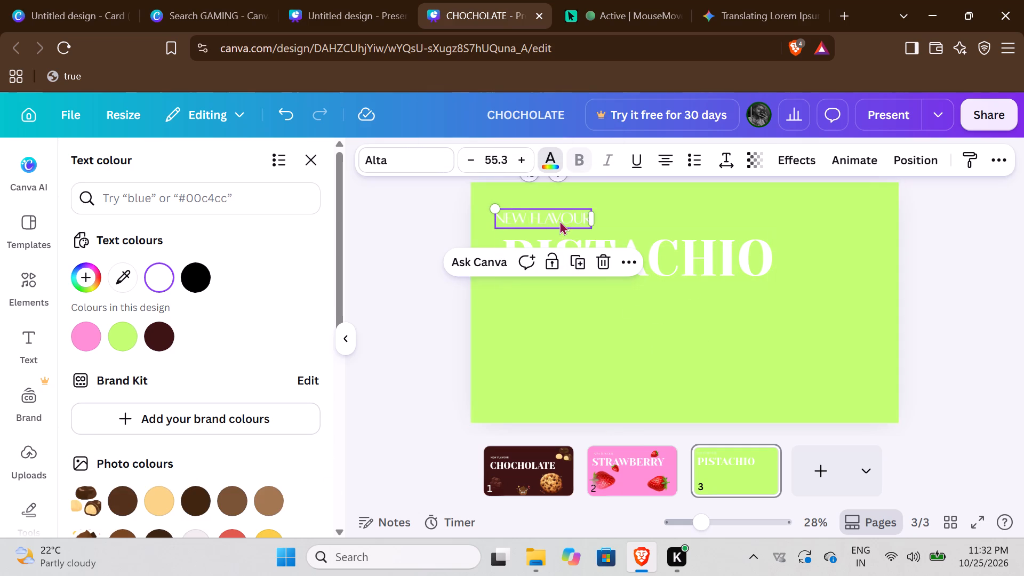
left_click(498, 347)
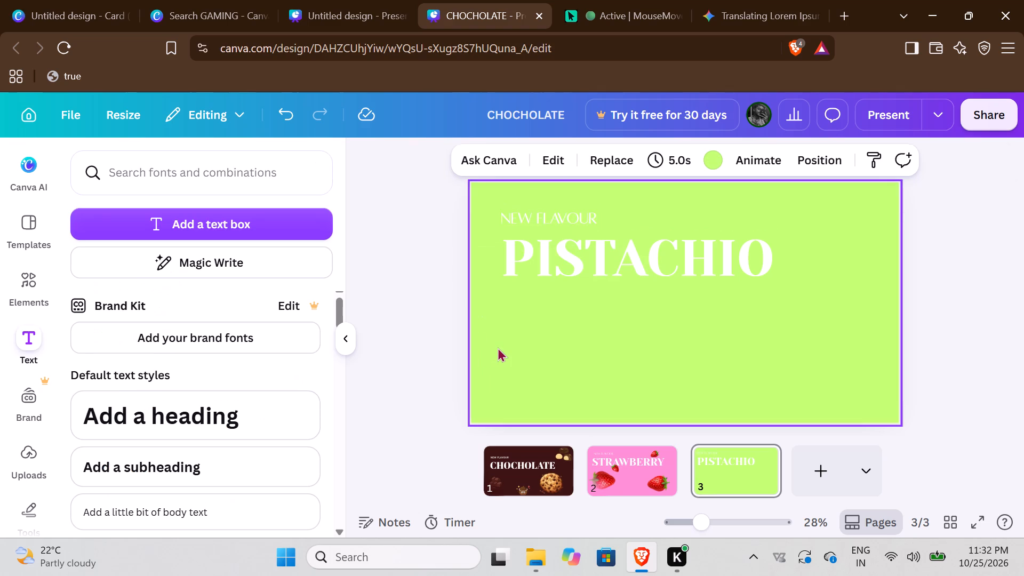
Search the elements for pistachio and add the graphic of scattered shelled and unshelled pistachios to the page.
left_click(46, 282)
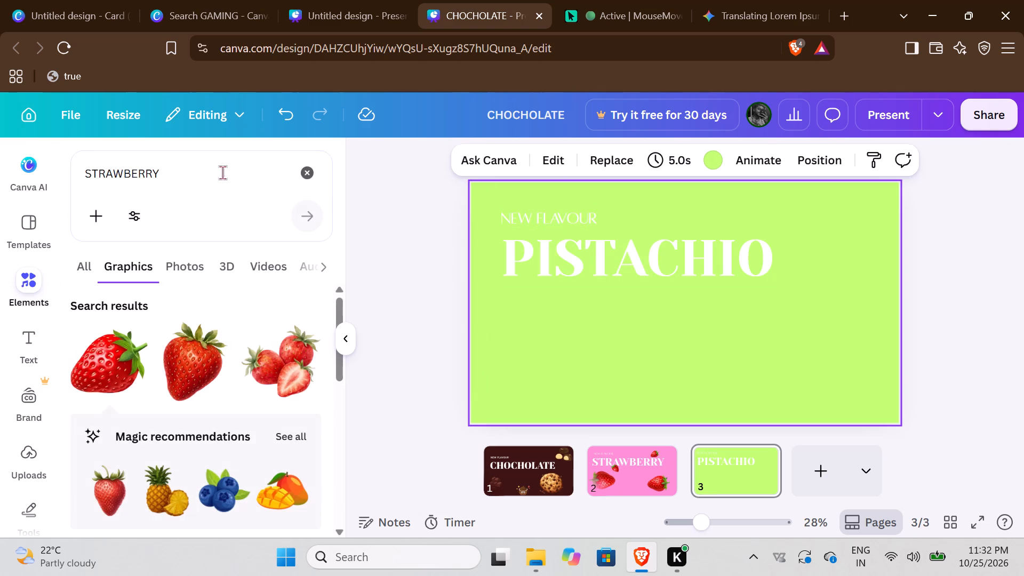
left_click(305, 169)
type("PIST")
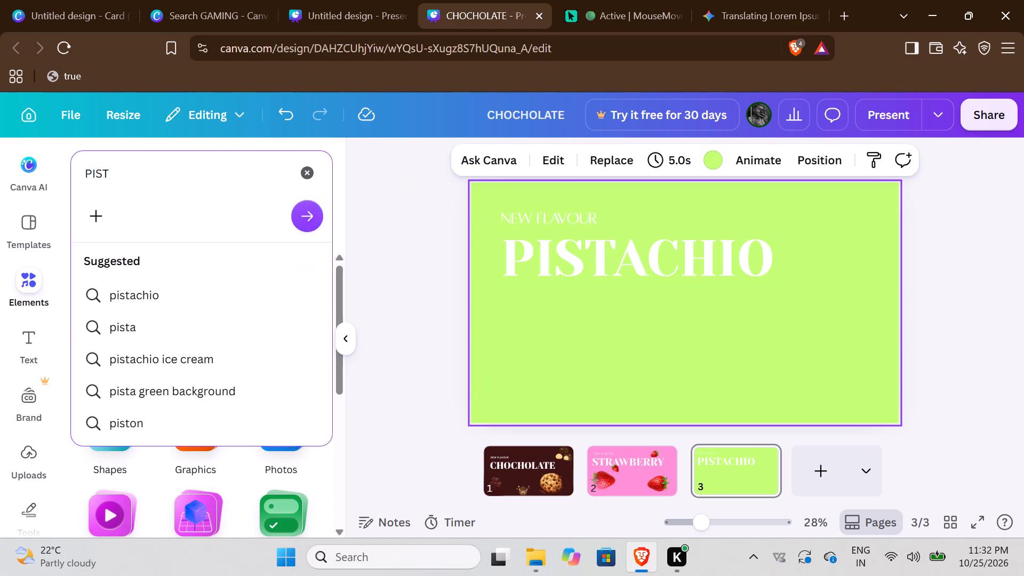
left_click(164, 299)
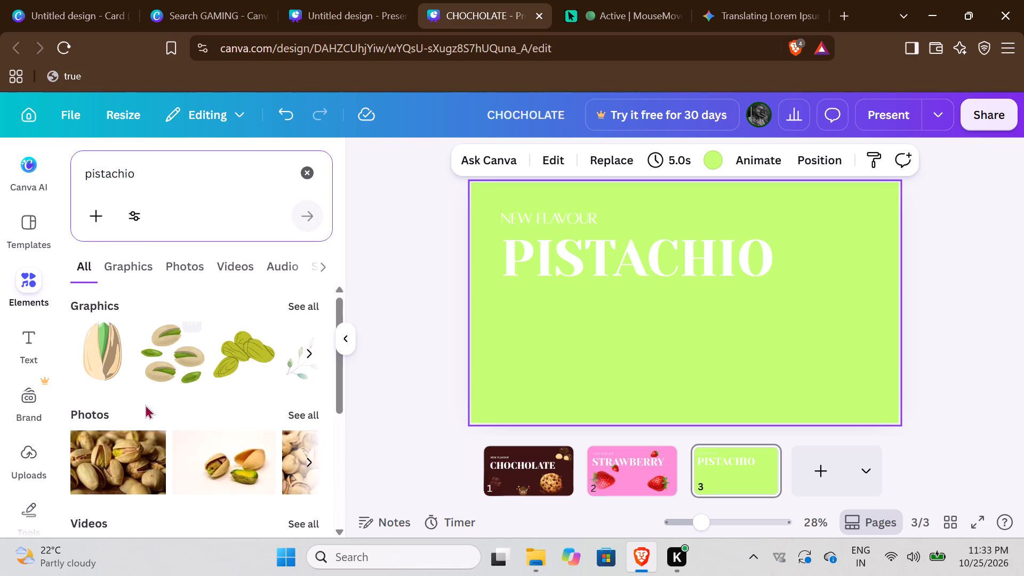
scroll(262, 366, "down", 1)
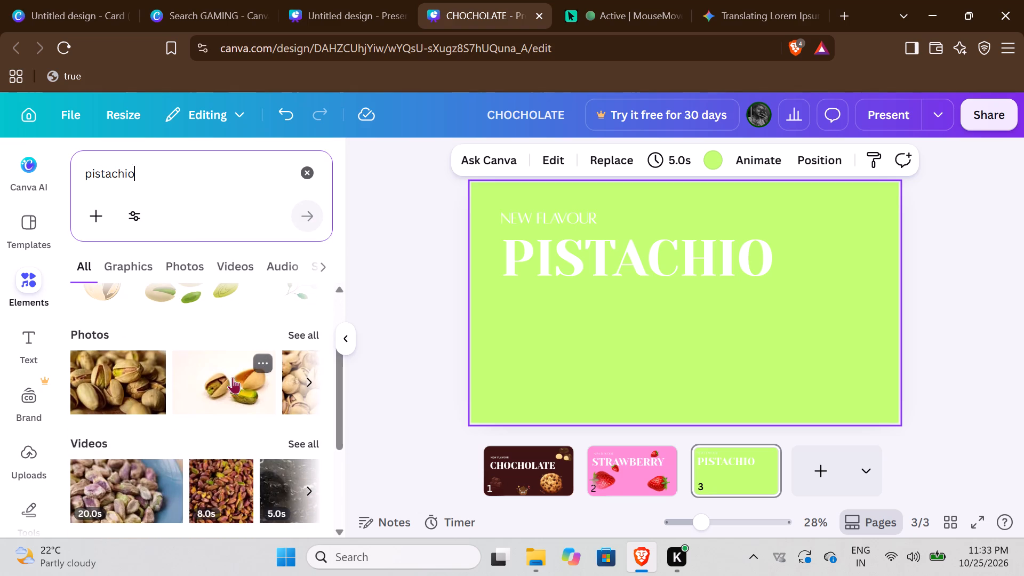
scroll(202, 378, "up", 1)
left_click(176, 368)
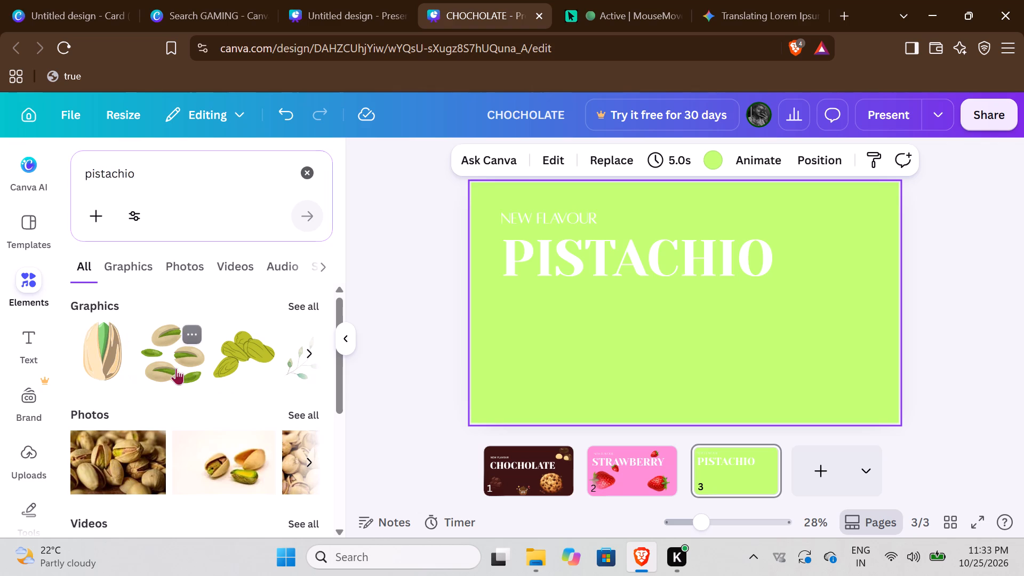
Shrink the scattered pistachios graphic and place it below the start of the PISTACHIO heading, near the page's left edge.
left_click_drag(710, 353, 606, 386)
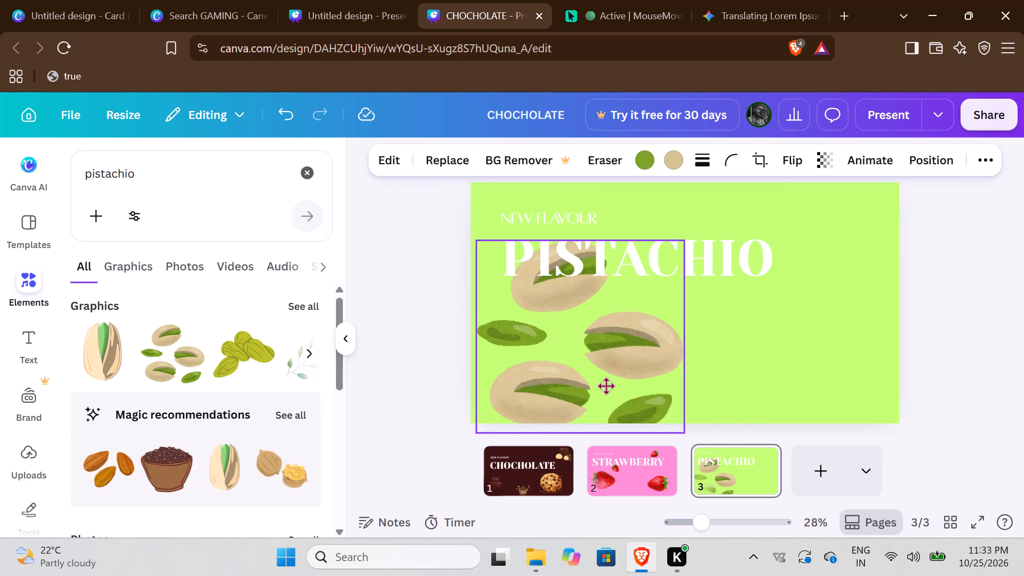
left_click_drag(606, 386, 598, 371)
left_click_drag(678, 418, 620, 370)
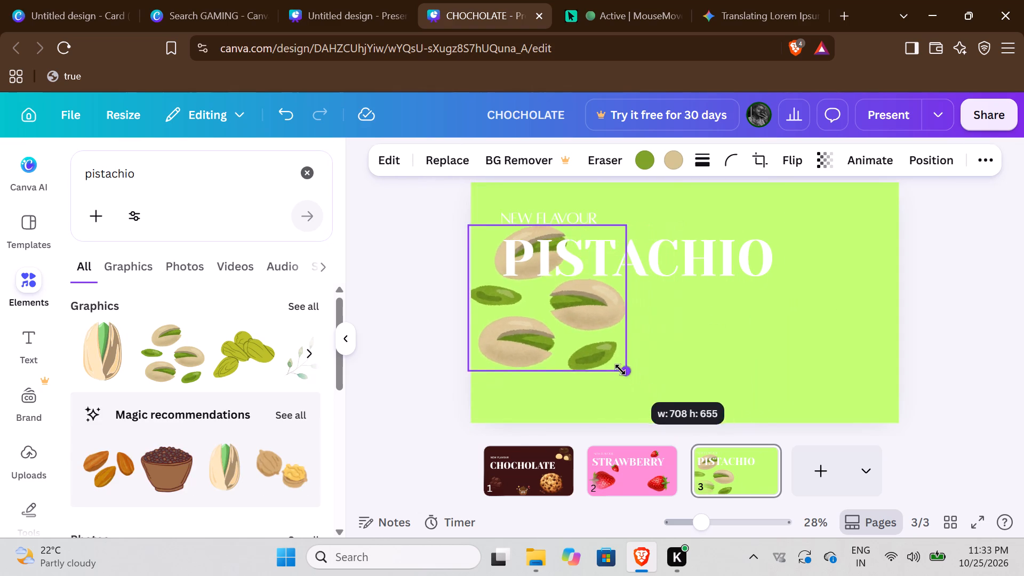
left_click_drag(620, 370, 587, 343)
left_click_drag(516, 299, 525, 365)
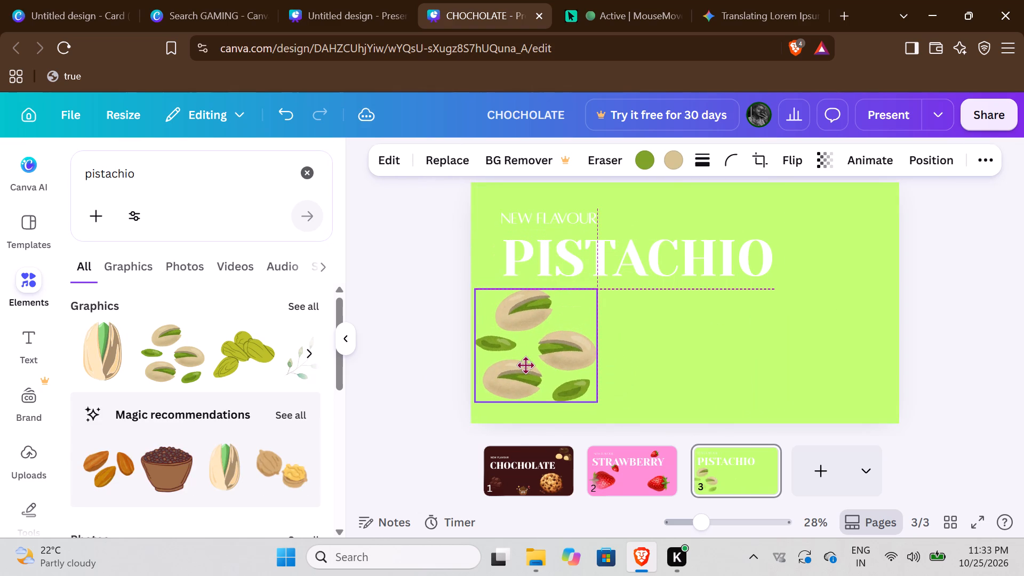
left_click_drag(525, 365, 526, 365)
left_click(404, 390)
Browse the pistachio graphics, add the single half-open pistachio, tilt it with its opening facing down-left, and place it beside the end of the heading.
left_click(308, 351)
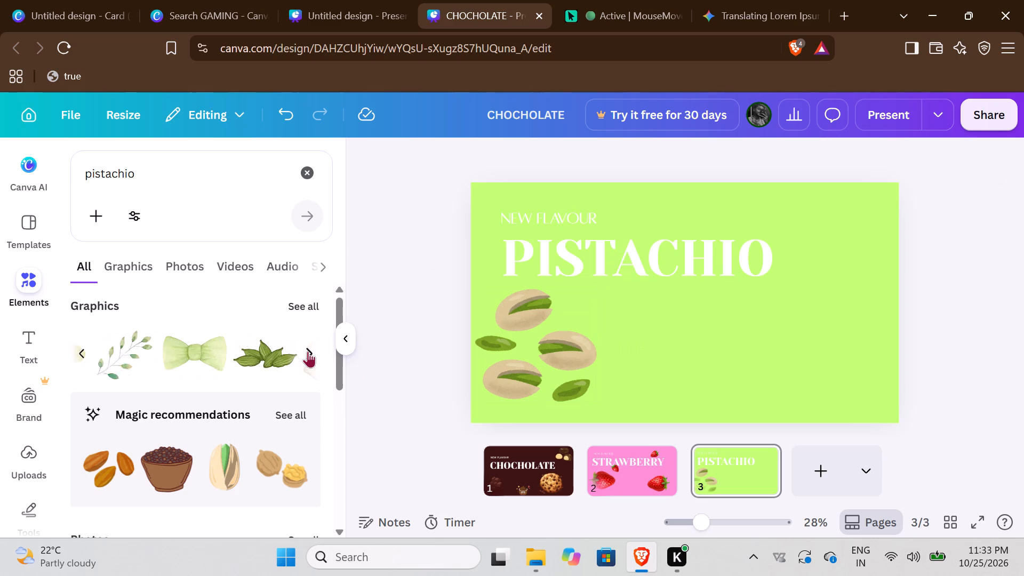
left_click(308, 351)
left_click(308, 351)
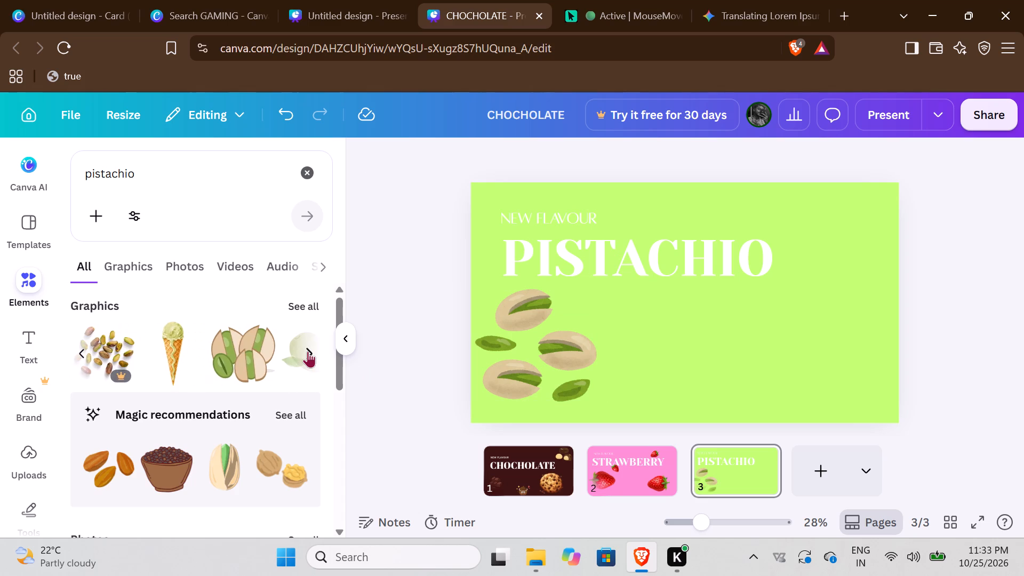
left_click(308, 351)
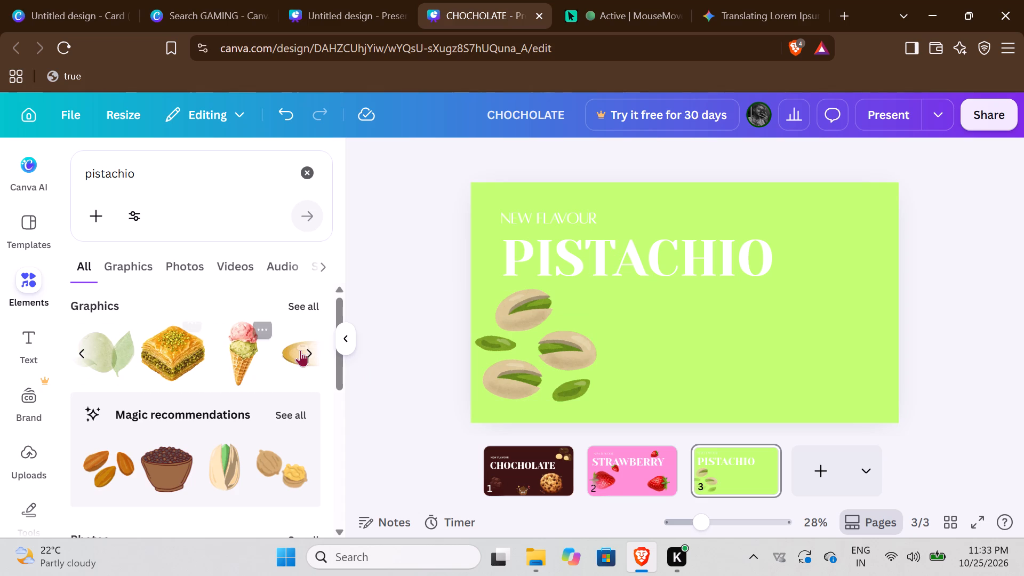
left_click(307, 350)
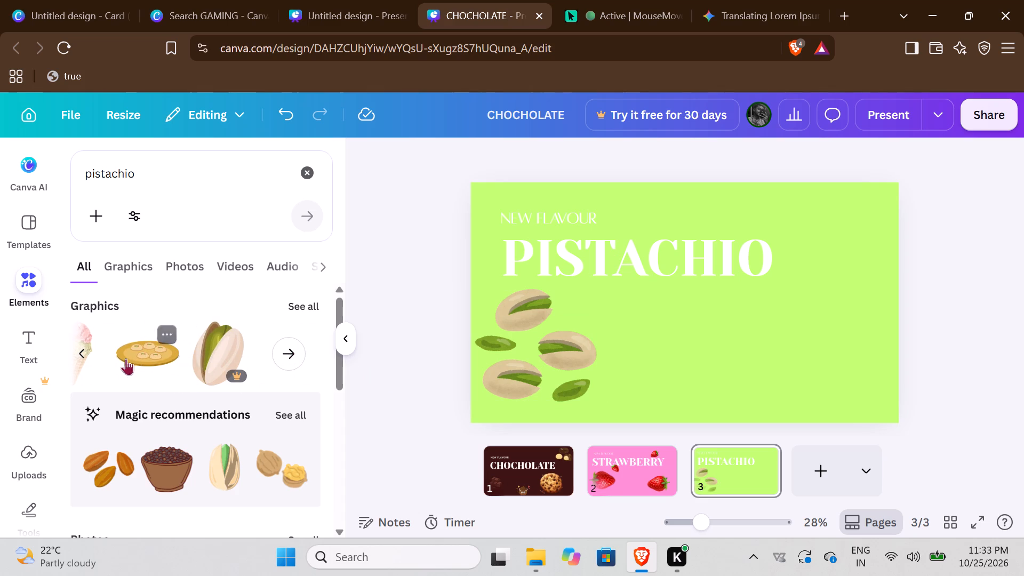
triple_click(79, 353)
double_click(79, 353)
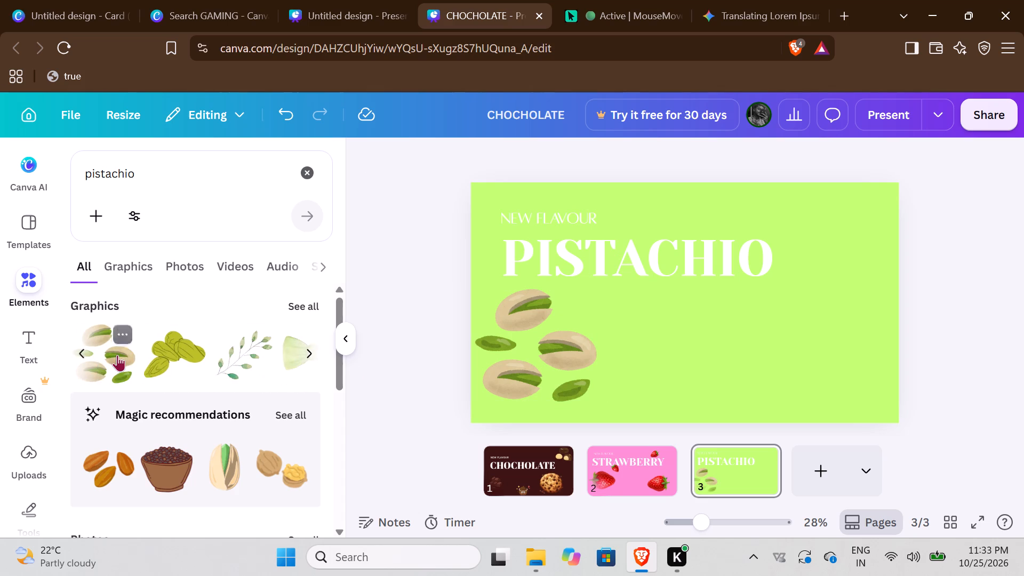
left_click(82, 356)
left_click(111, 357)
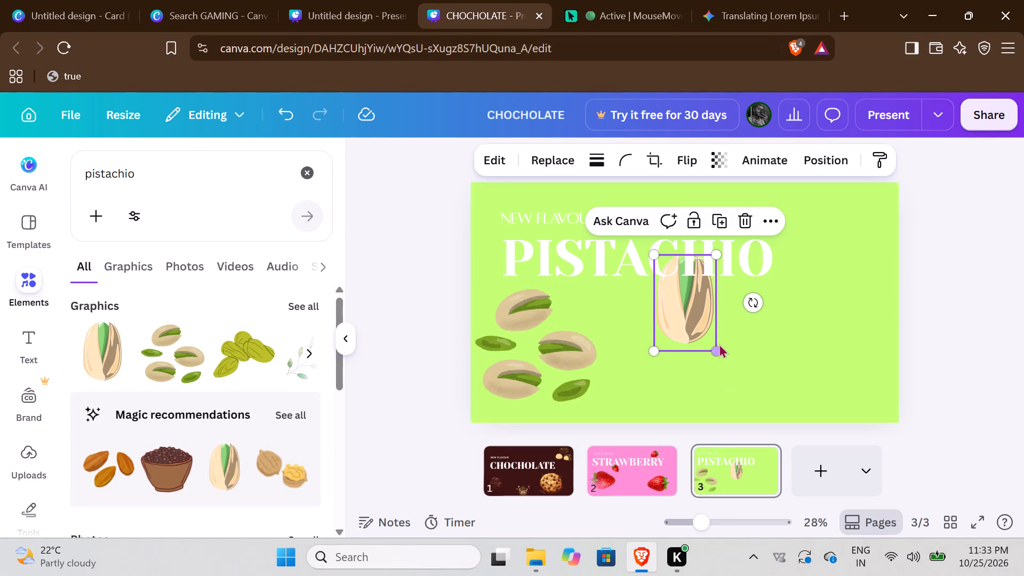
left_click_drag(747, 303, 740, 311)
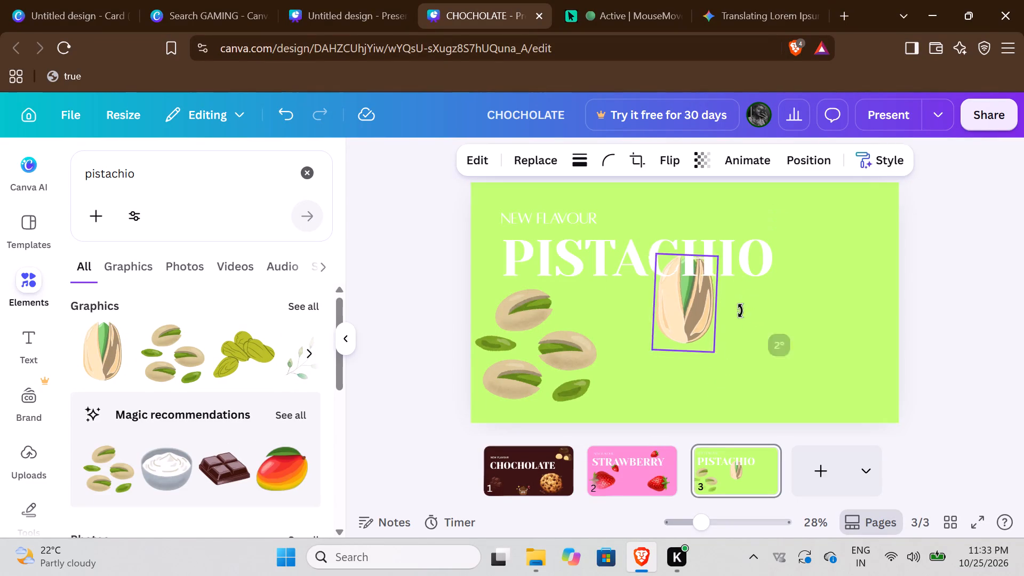
left_click_drag(740, 311, 454, 33)
left_click_drag(687, 306, 839, 250)
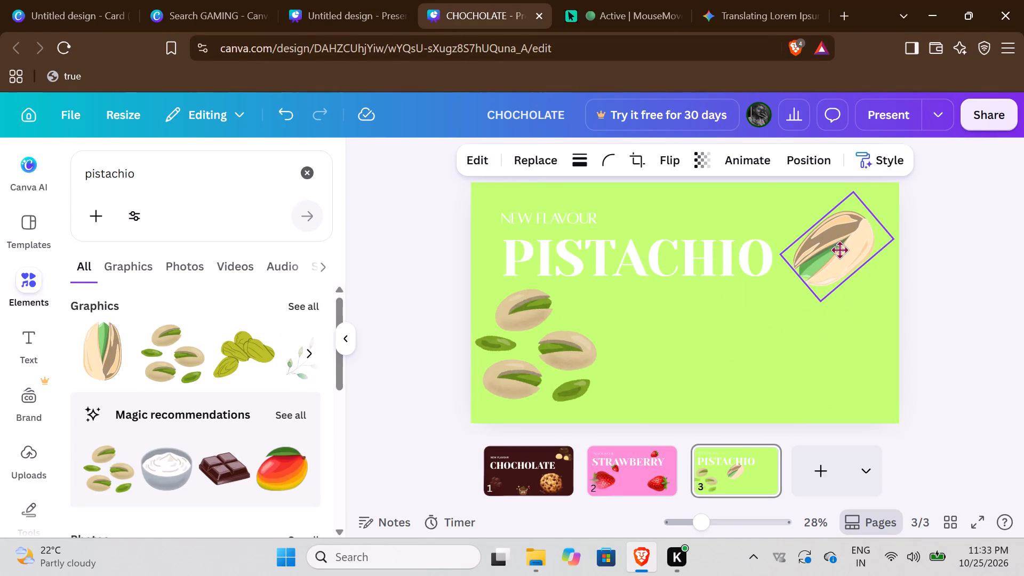
left_click_drag(839, 250, 841, 251)
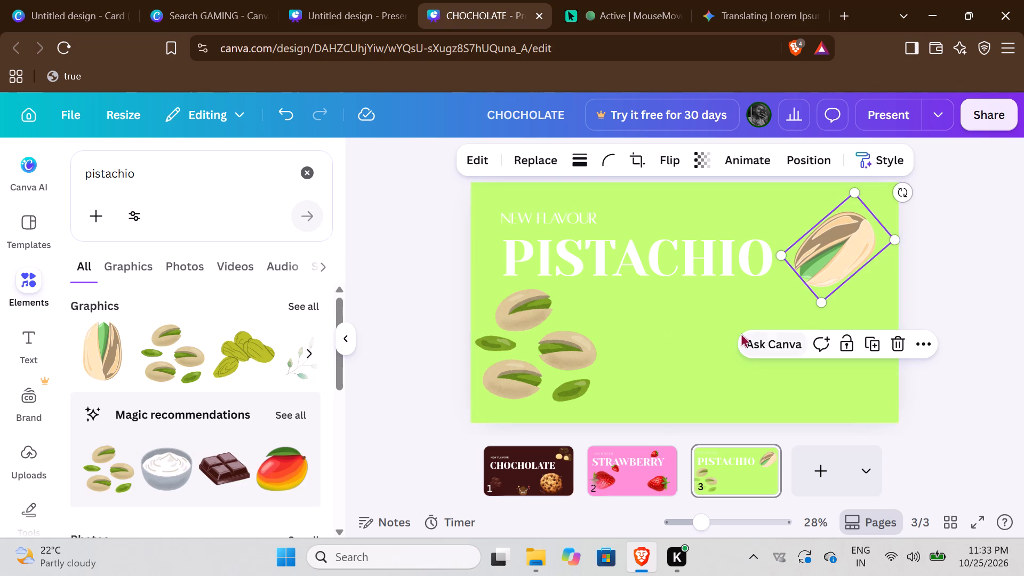
left_click(691, 333)
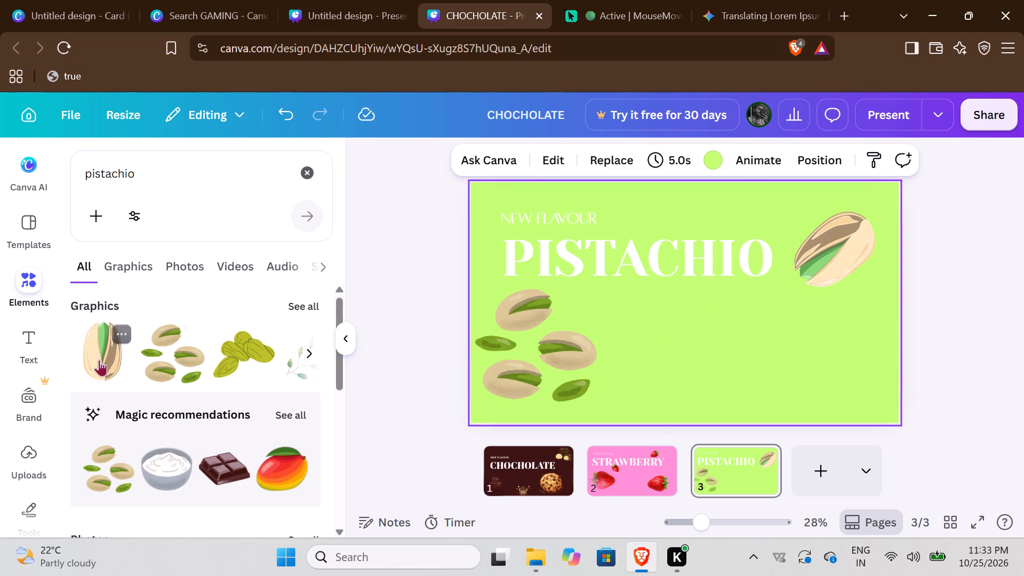
Add a second single half-open pistachio graphic at the lower right of the page and enlarge it.
left_click(99, 360)
left_click_drag(700, 321, 759, 374)
left_click(689, 340)
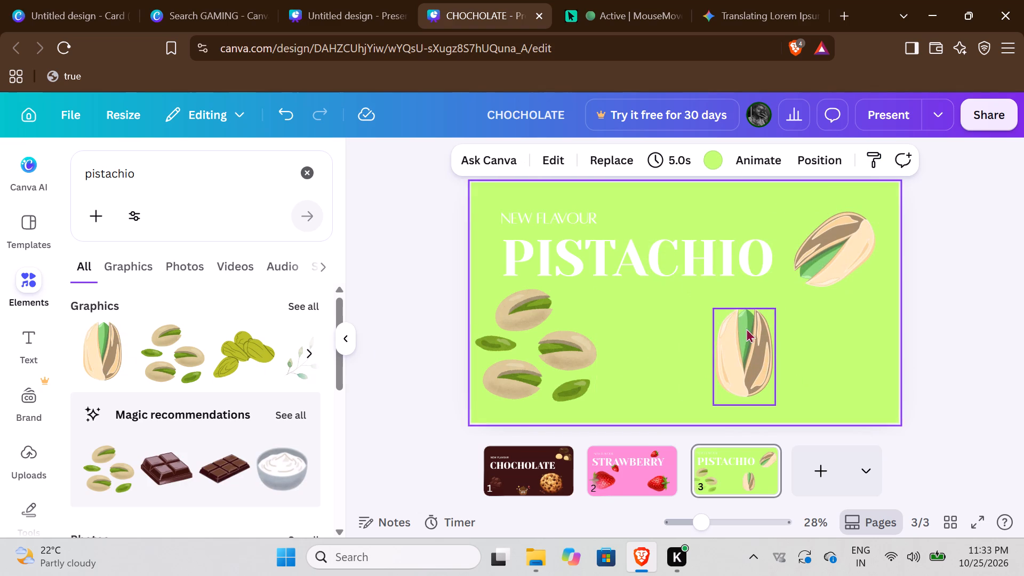
left_click(715, 317)
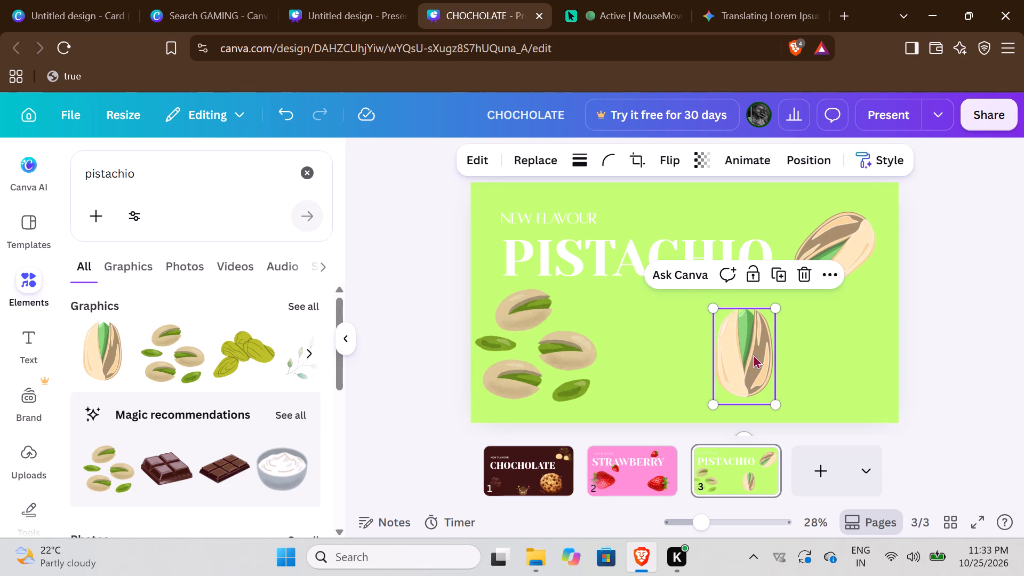
left_click_drag(753, 354, 795, 391)
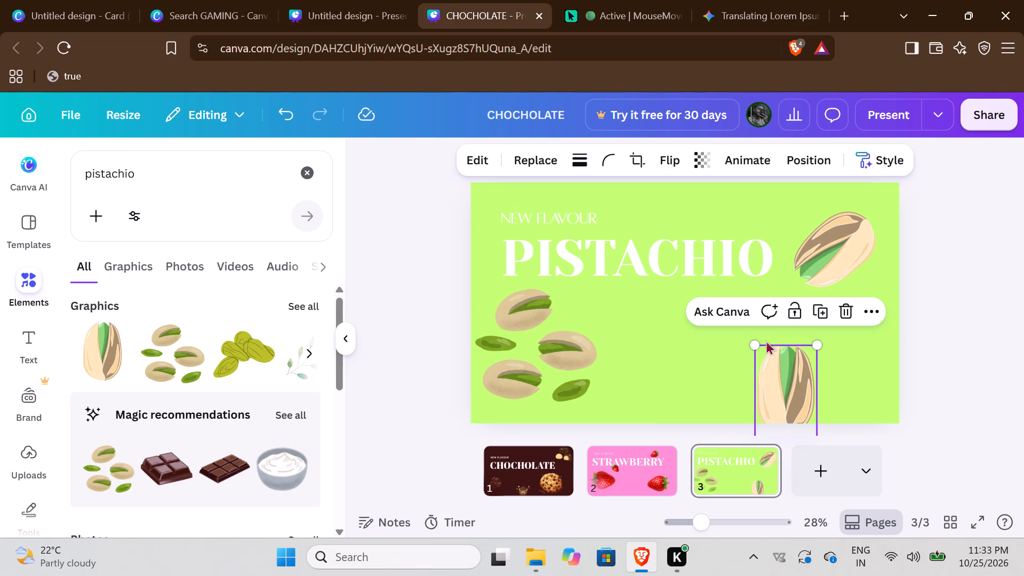
left_click_drag(754, 344, 694, 315)
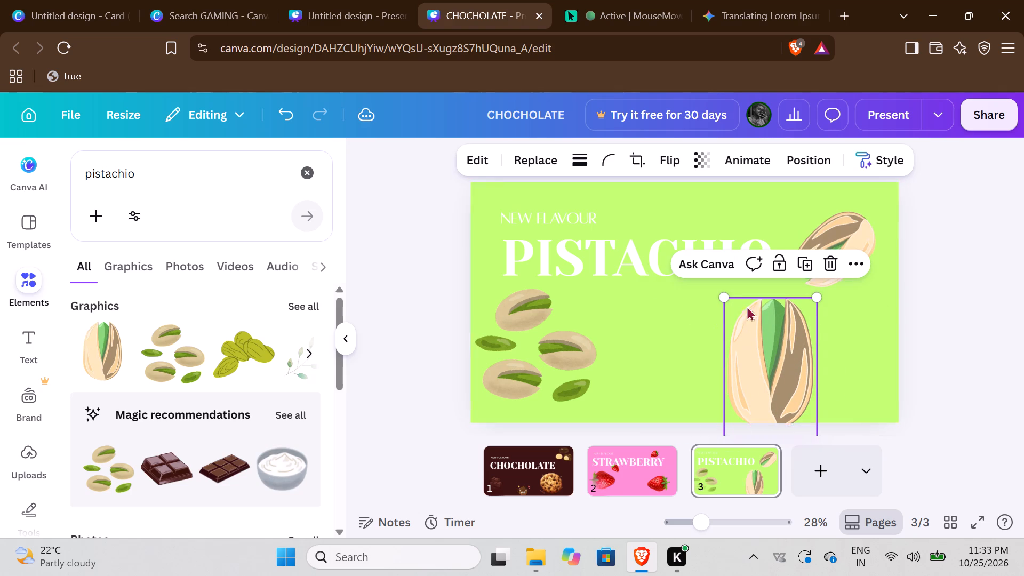
Rotate the second single pistachio almost horizontal with its opening facing right, shrink it, and place it near the bottom, right of the page's centre.
left_click_drag(787, 337, 641, 241)
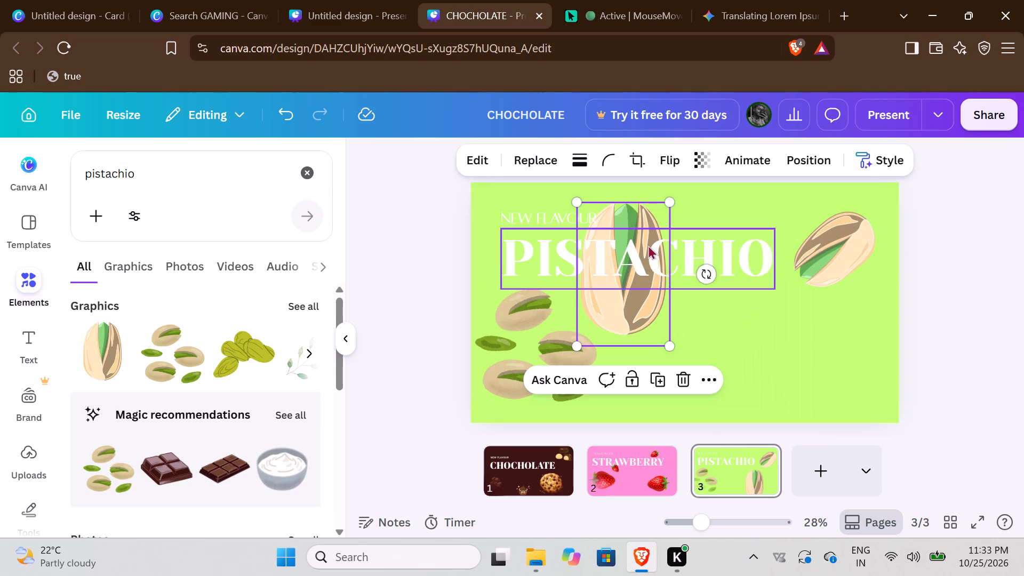
left_click(648, 245)
left_click(644, 298)
left_click_drag(645, 298, 672, 309)
left_click_drag(733, 286, 674, 387)
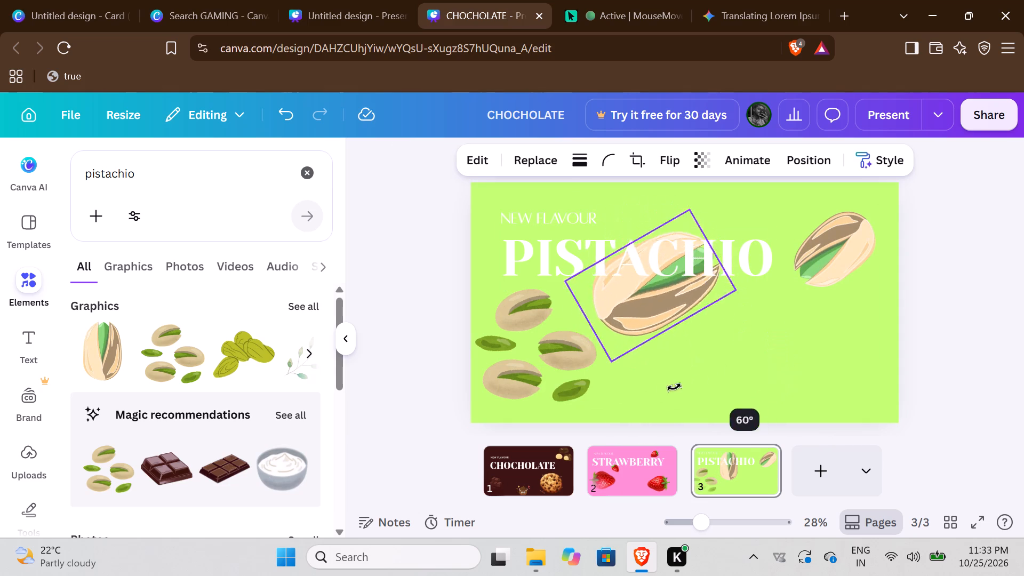
left_click_drag(674, 387, 644, 374)
left_click_drag(641, 293, 739, 371)
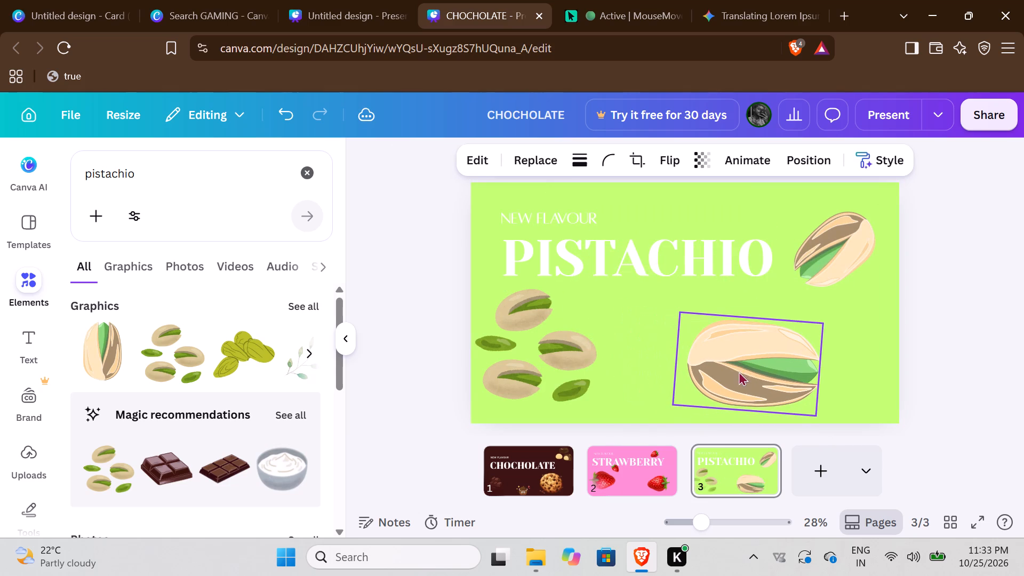
left_click_drag(683, 314, 761, 361)
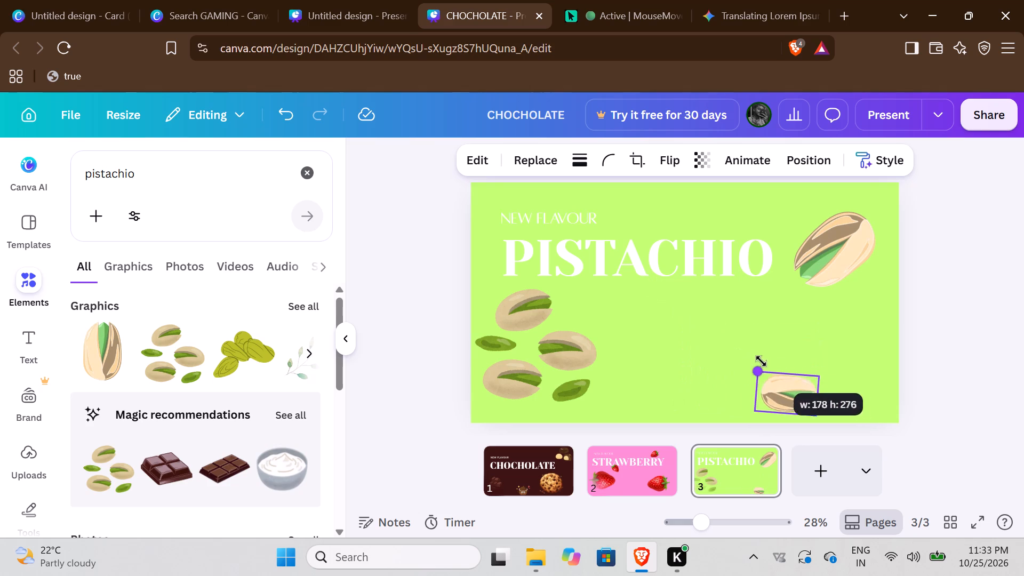
left_click_drag(761, 361, 726, 346)
left_click_drag(757, 375, 686, 369)
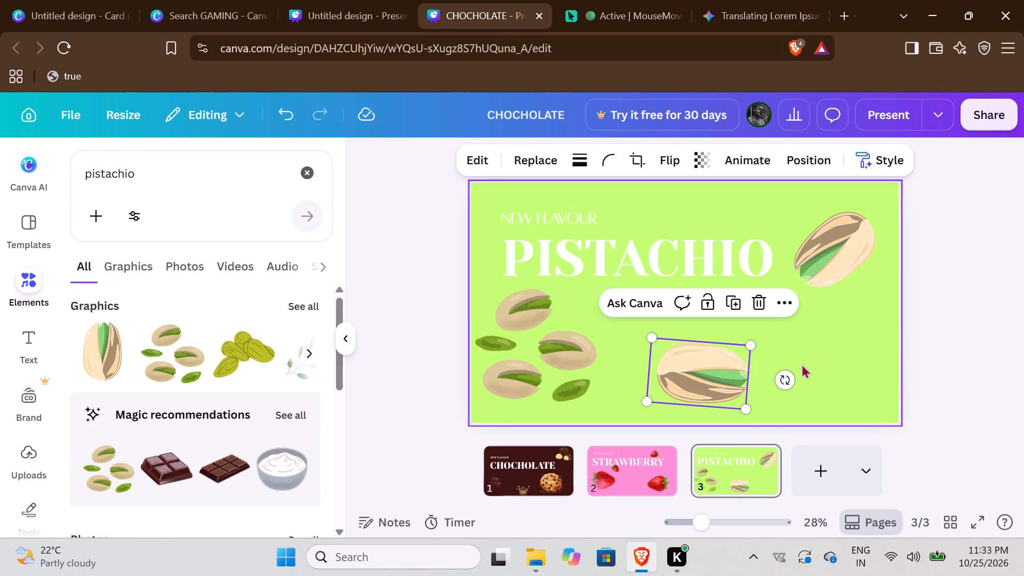
Copy and paste the horizontal pistachio, turn the copy nearly upright, shrink it, and place it above the PISTACHIO heading, right of NEW FLAVOUR.
right_click(689, 374)
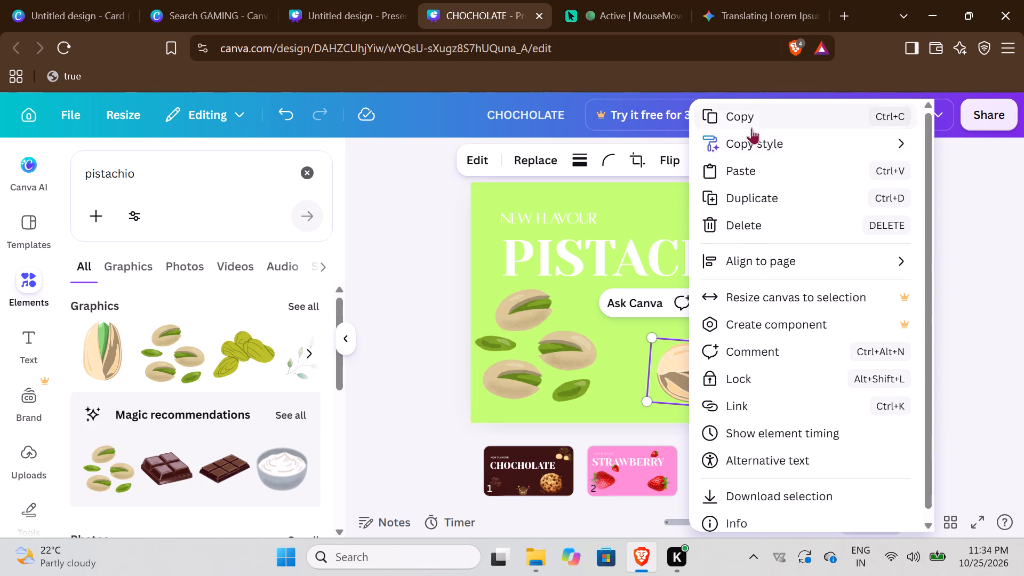
left_click(751, 122)
left_click(827, 365)
right_click(827, 363)
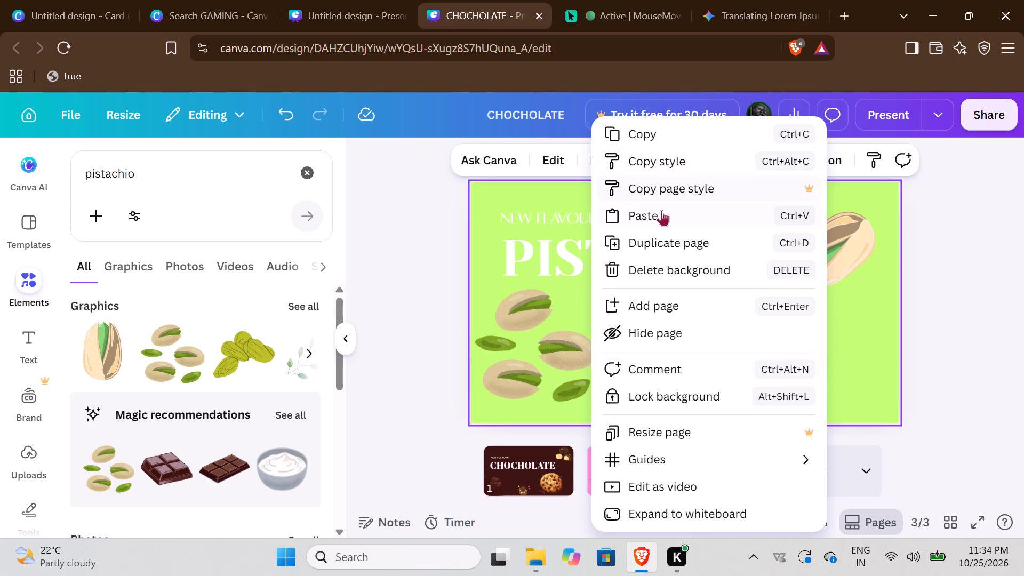
left_click(661, 210)
left_click_drag(718, 382, 817, 373)
left_click_drag(716, 361, 764, 407)
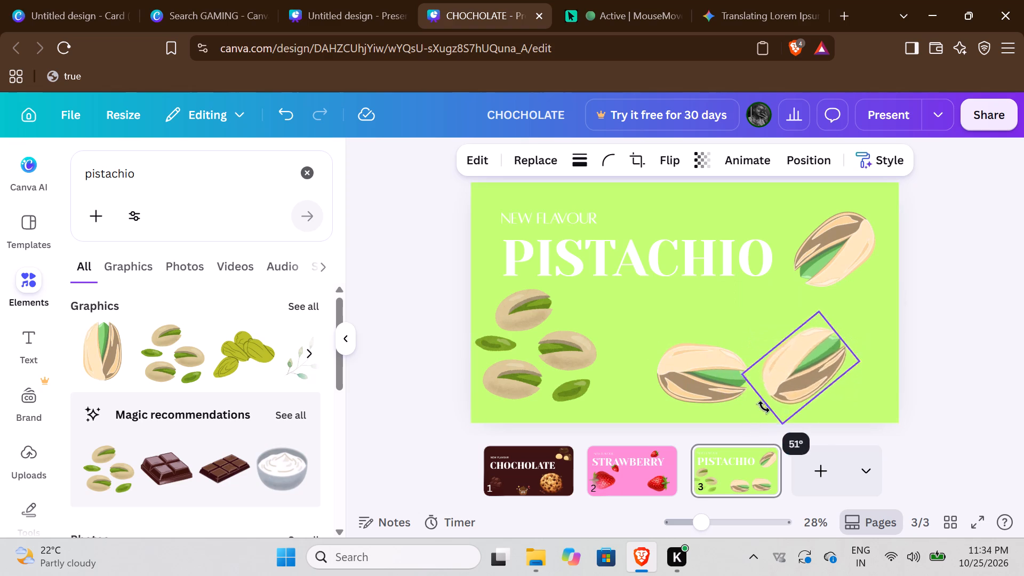
left_click_drag(764, 407, 819, 411)
left_click_drag(809, 366, 702, 211)
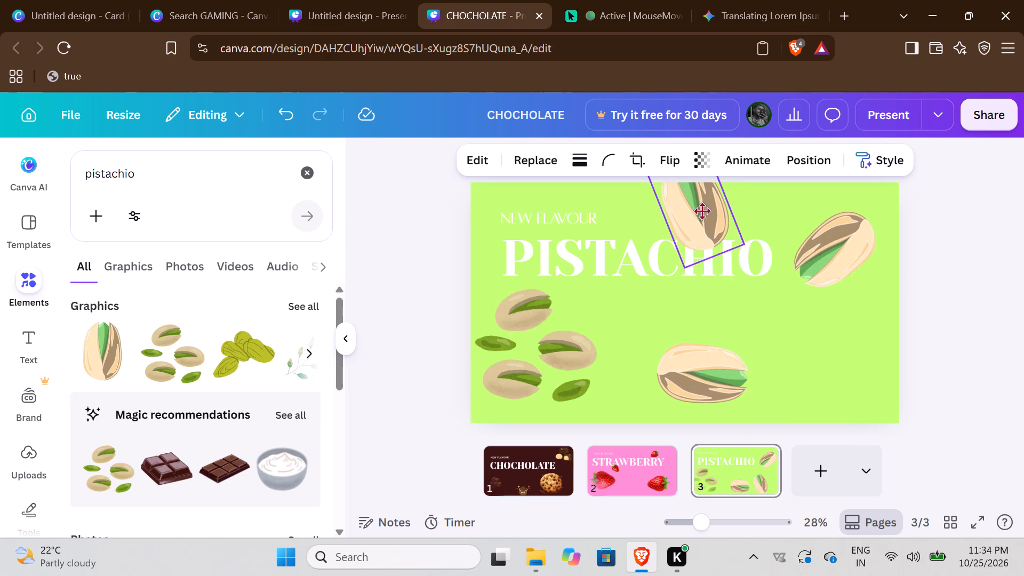
left_click_drag(702, 211, 701, 238)
left_click_drag(741, 273, 685, 233)
left_click_drag(674, 228, 663, 222)
left_click(455, 334)
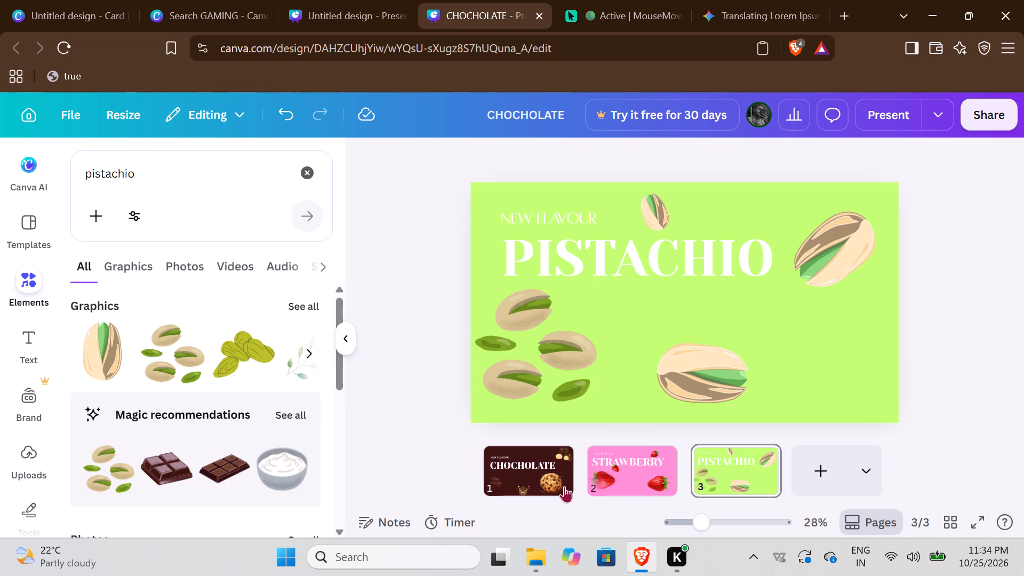
Apply the Flow transition between the CHOCHOLATE and STRAWBERRY pages and between the STRAWBERRY and PISTACHIO pages.
left_click(580, 479)
left_click(580, 479)
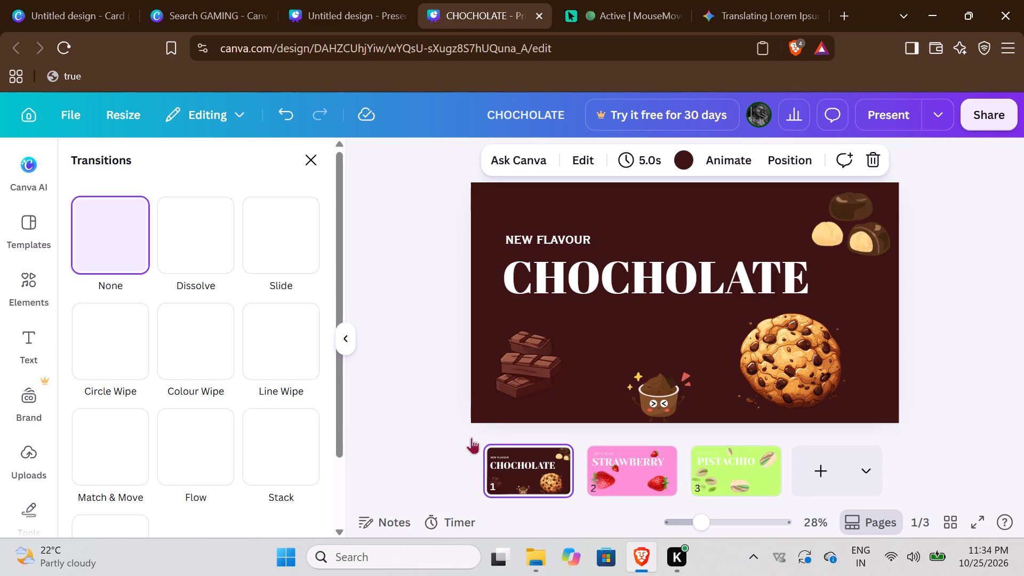
left_click(187, 451)
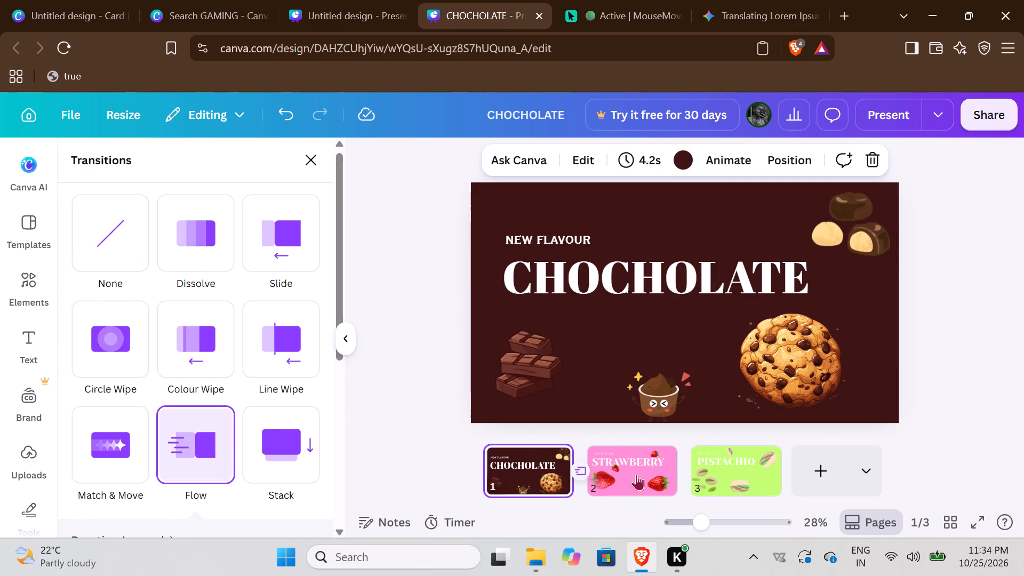
left_click(682, 469)
left_click(679, 481)
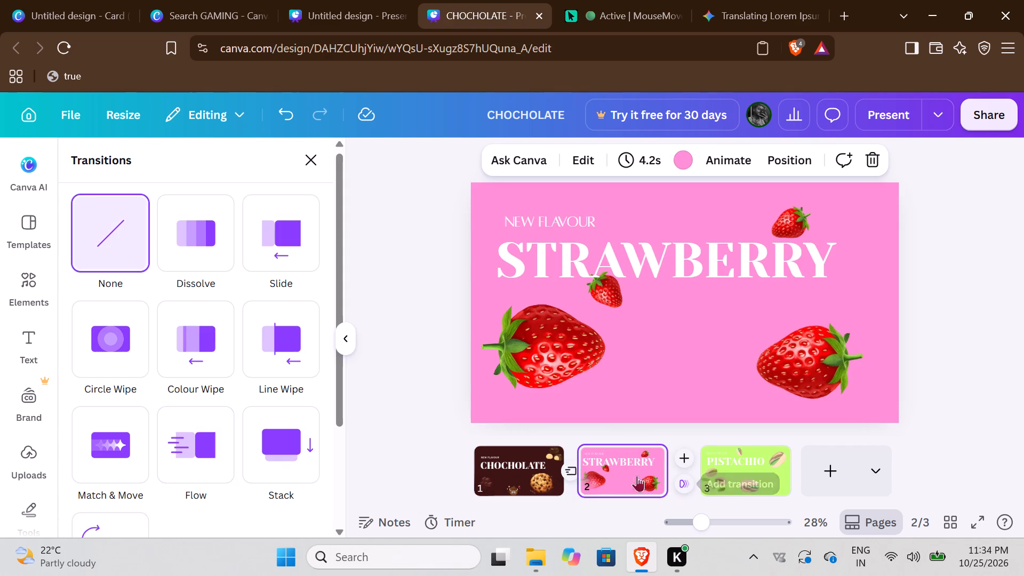
left_click(196, 451)
left_click(411, 431)
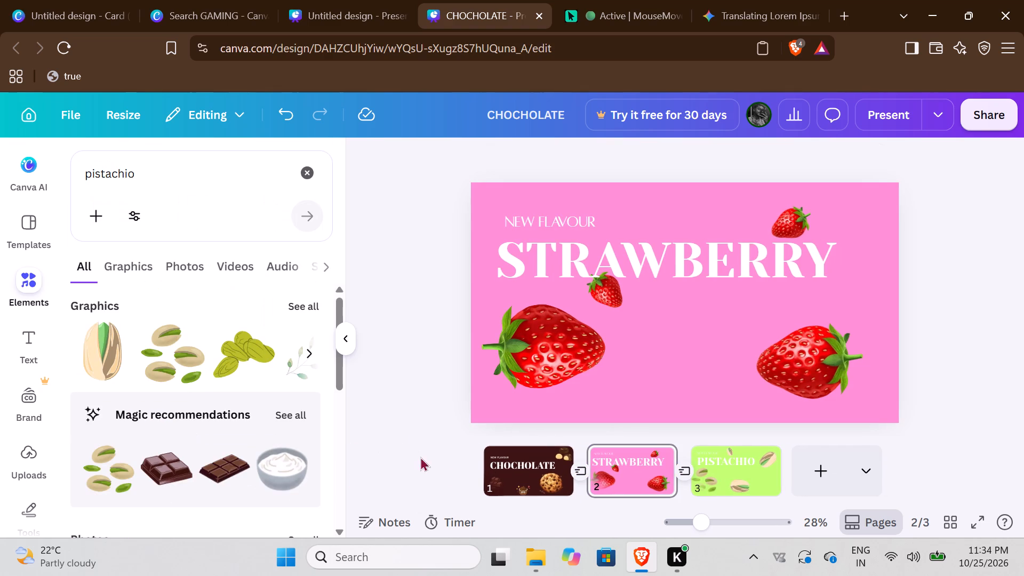
Present the slides in full screen from the CHOCHOLATE page and start autoplay.
left_click(520, 479)
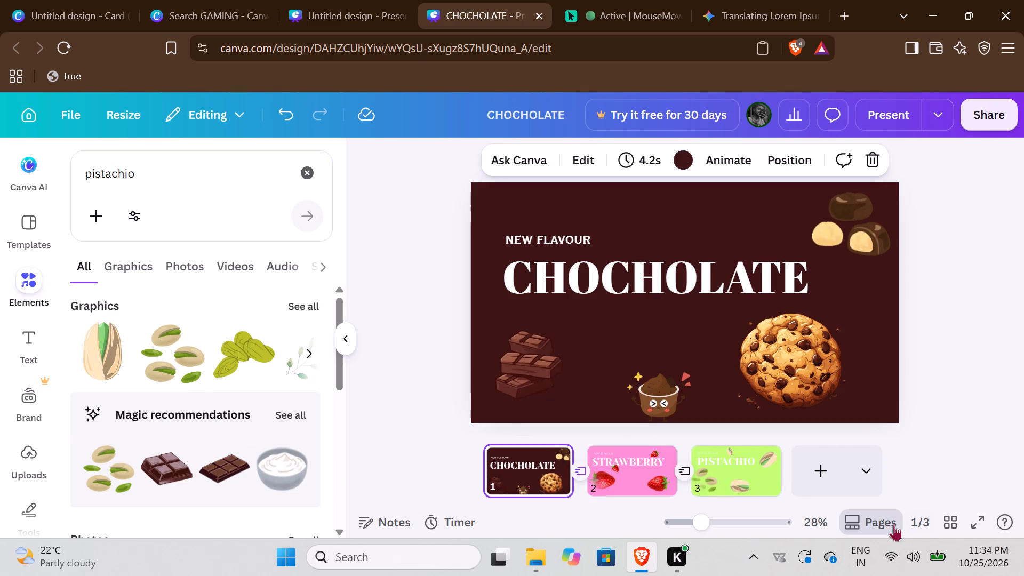
left_click(900, 123)
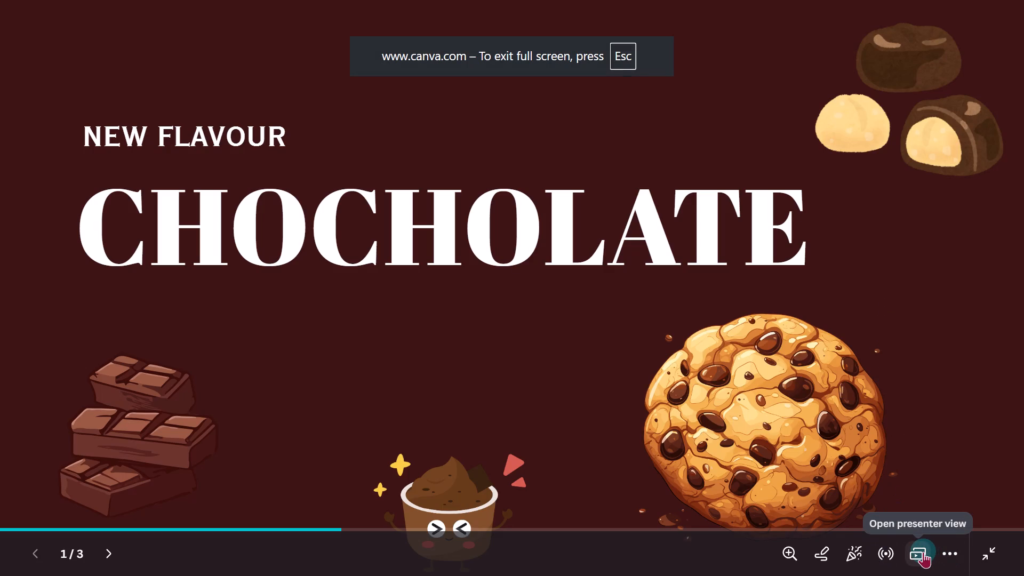
left_click(953, 546)
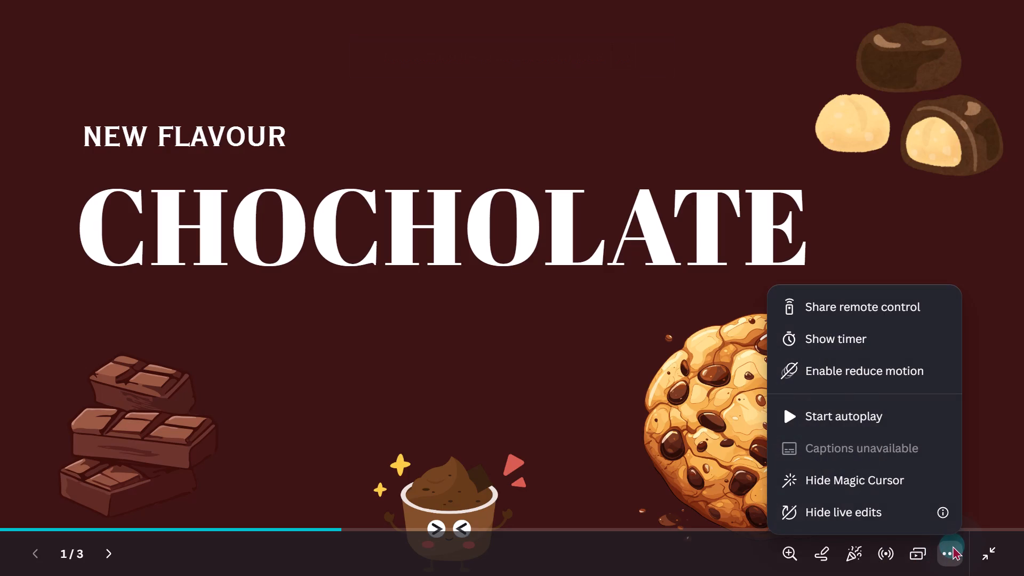
left_click(851, 418)
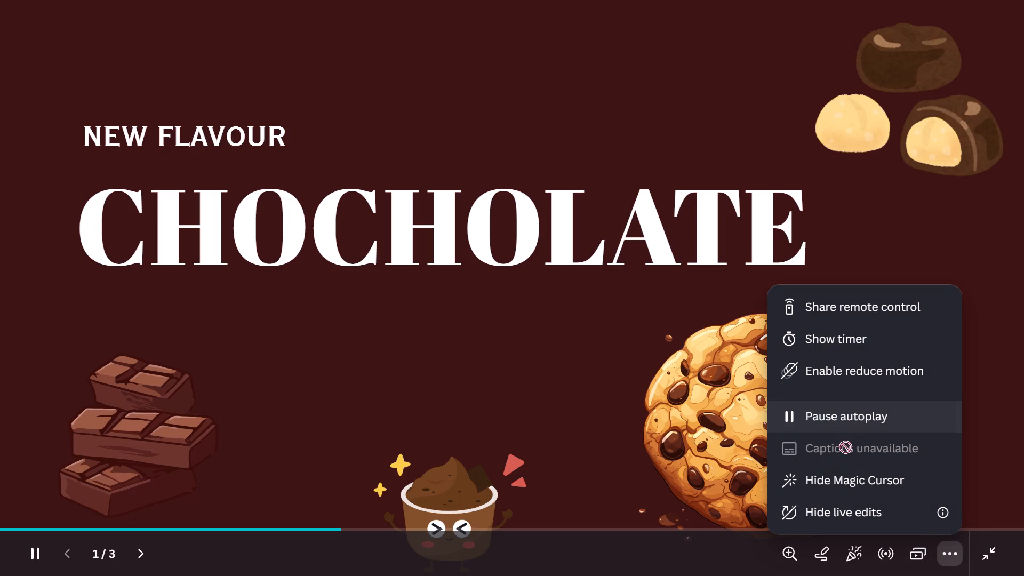
Watch the autoplaying slides through to the PISTACHIO page and exit the full-screen presentation.
left_click(956, 557)
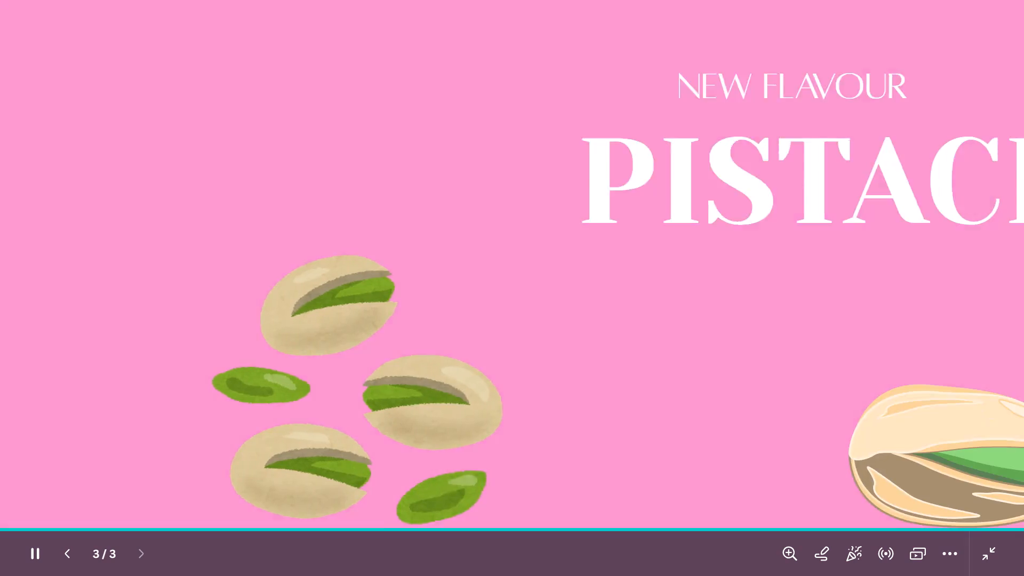
left_click(1010, 567)
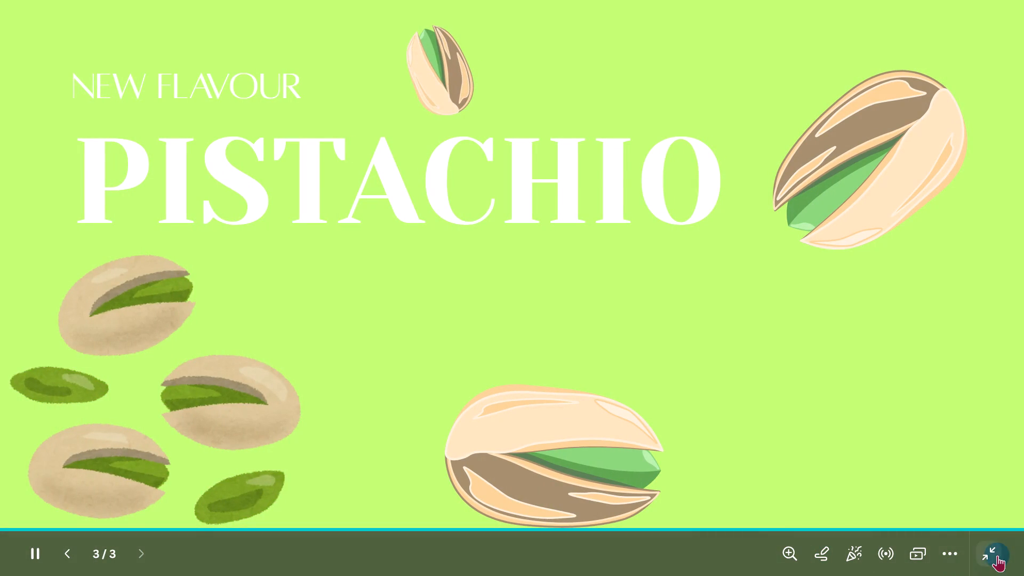
left_click(997, 555)
Set the duration of the Flow transition between the CHOCHOLATE and STRAWBERRY pages to 1.7 seconds.
scroll(511, 445, "down", 2)
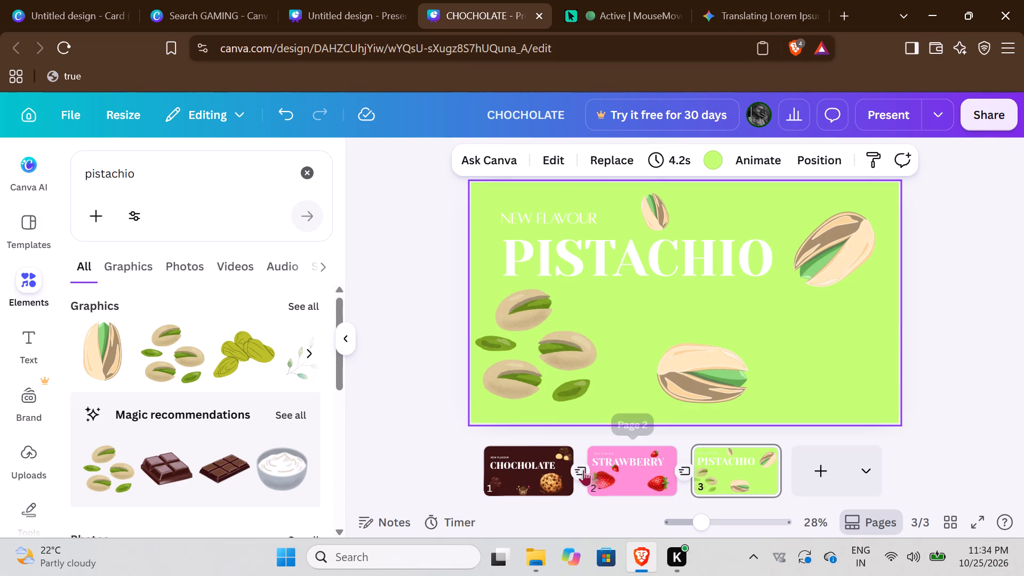
left_click(577, 469)
left_click_drag(189, 441, 189, 441)
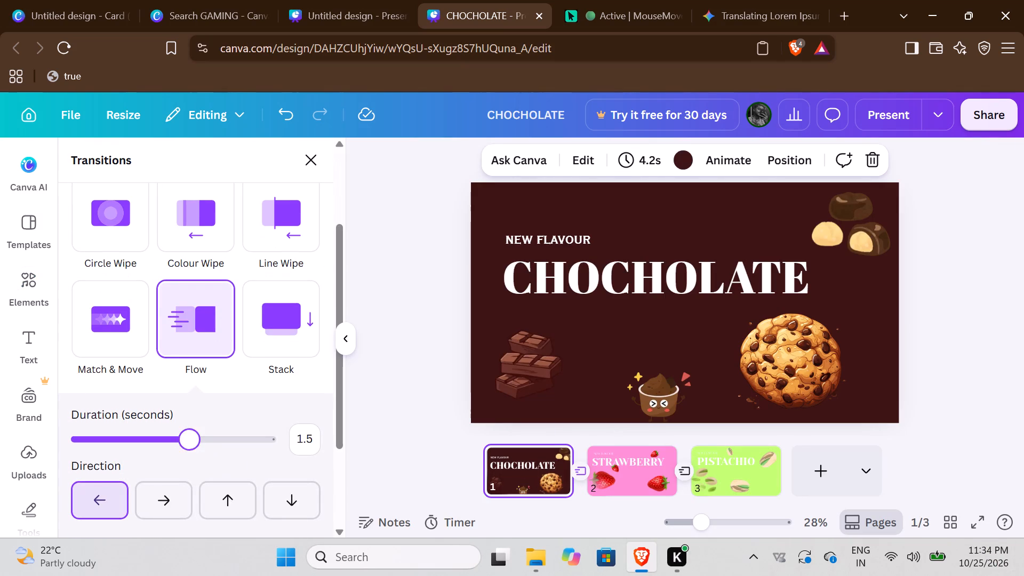
left_click_drag(189, 441, 195, 455)
left_click_drag(195, 455, 206, 454)
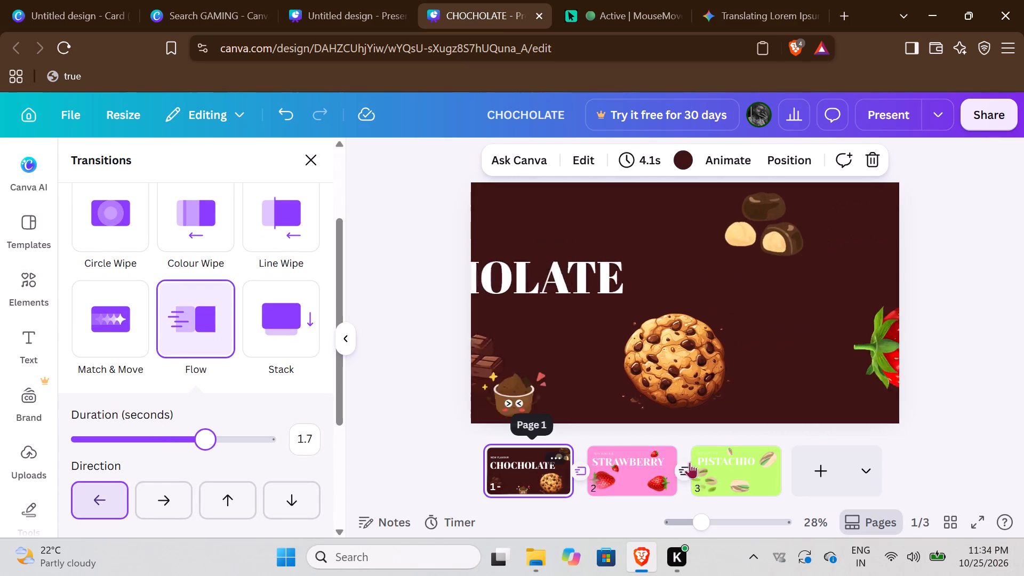
Set the duration of the Flow transition between the STRAWBERRY and PISTACHIO pages to 1.7 seconds and close the transition settings.
left_click(687, 469)
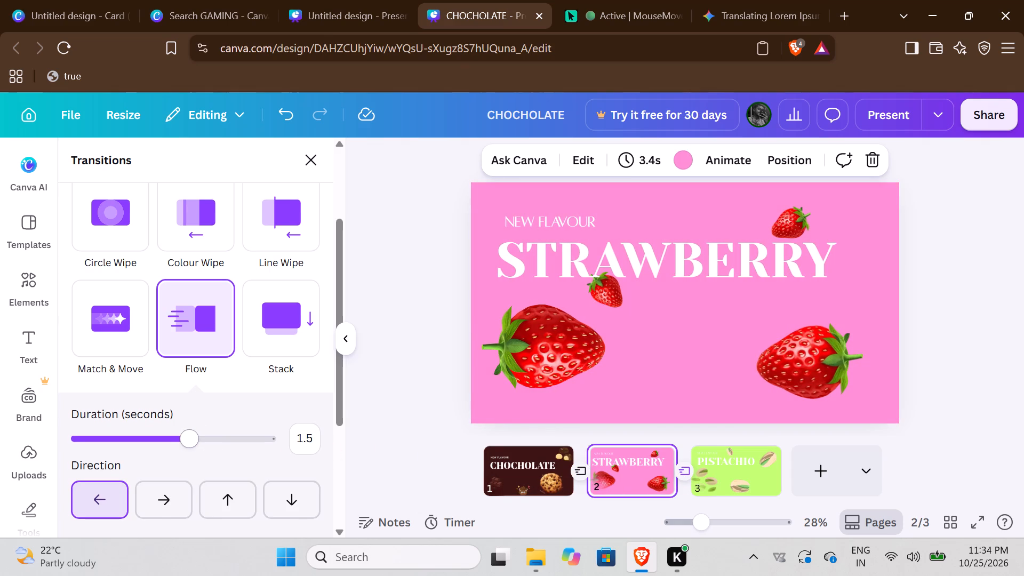
left_click_drag(189, 445, 206, 446)
left_click(404, 475)
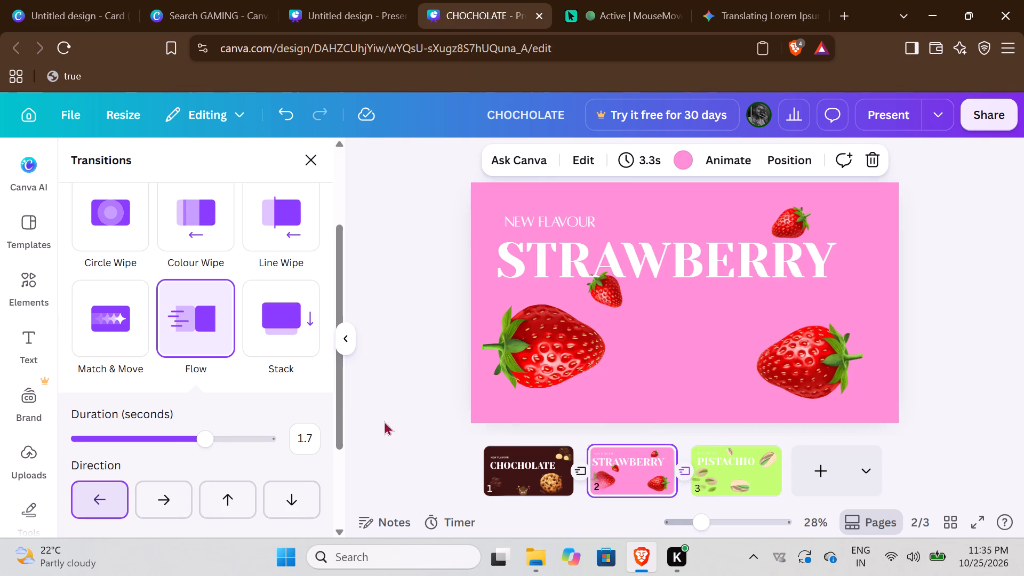
left_click(410, 406)
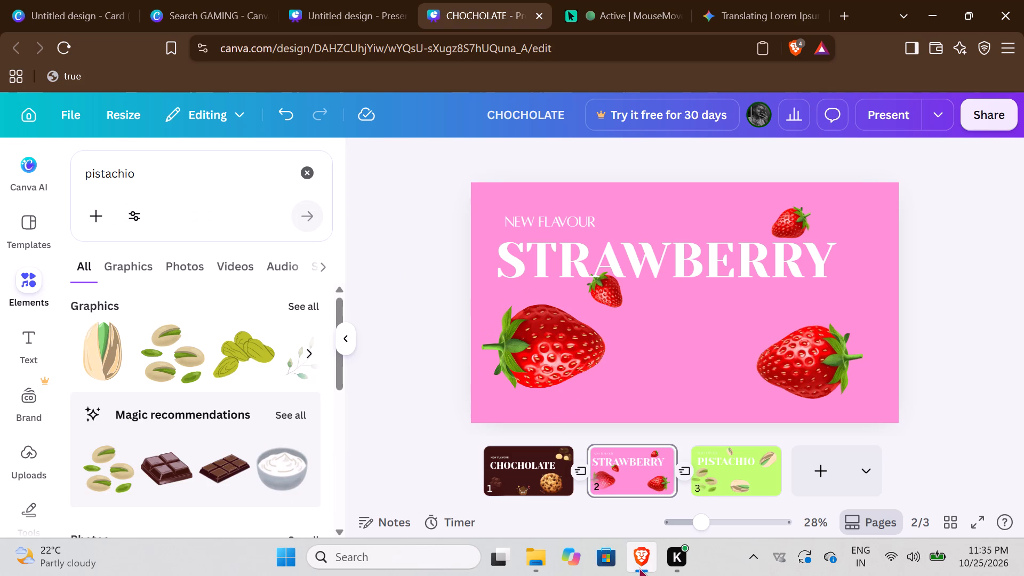
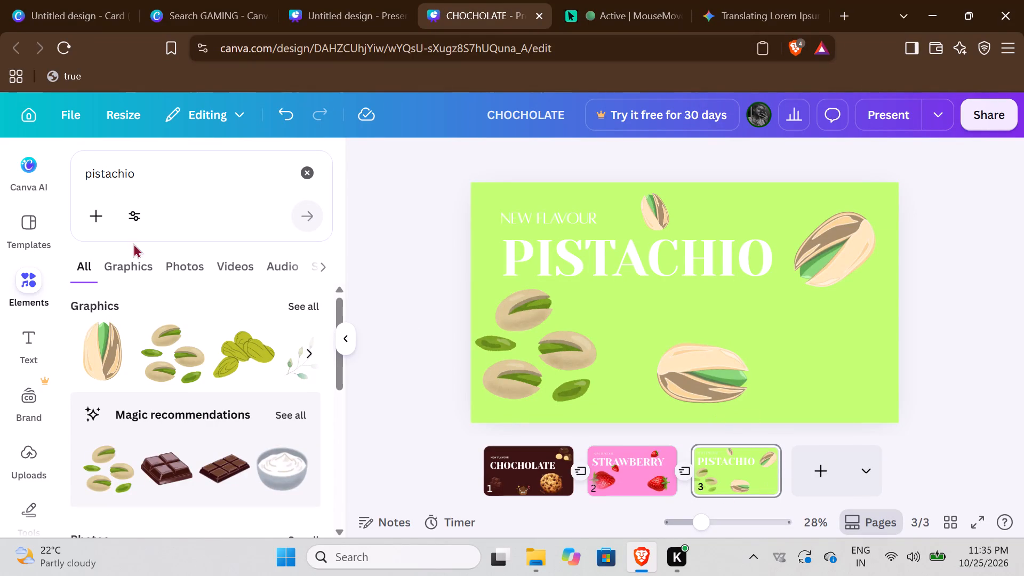
Search the elements for pistachio ice cream.
left_click(140, 177)
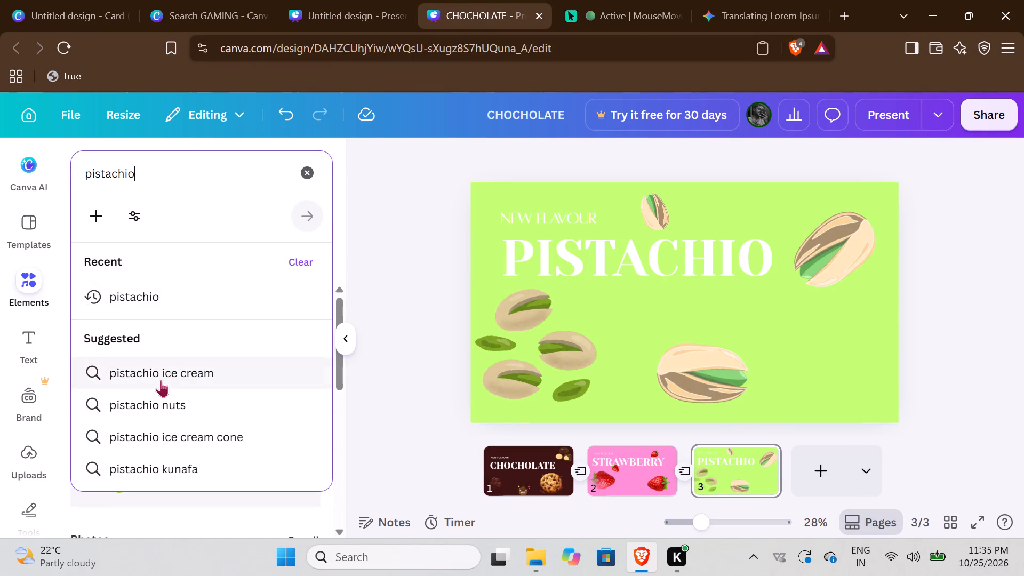
left_click(161, 380)
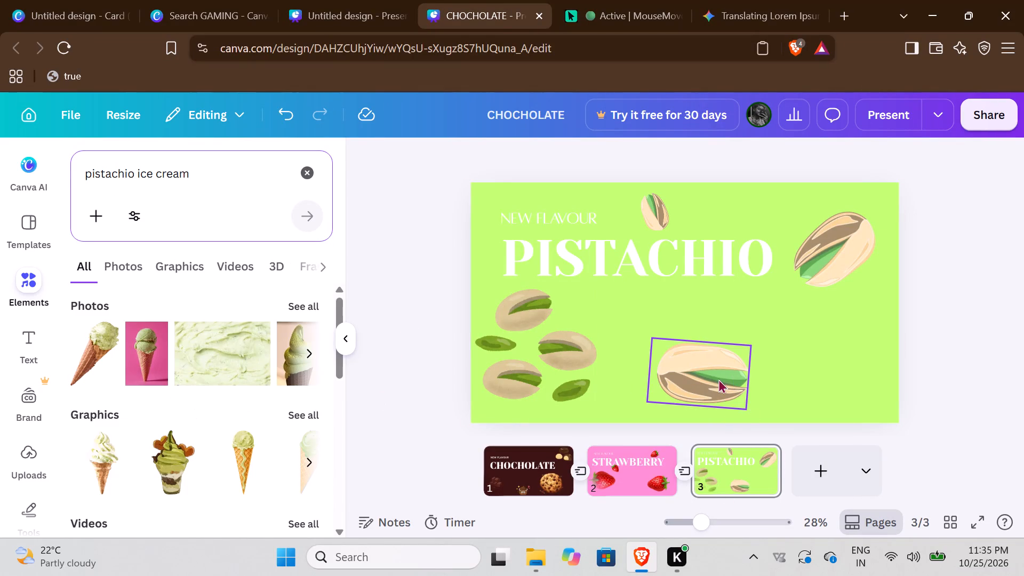
Move the pistachio nut from the bottom middle of the PISTACHIO page to its lower-right corner and rotate it nearly upright.
left_click_drag(718, 379, 834, 374)
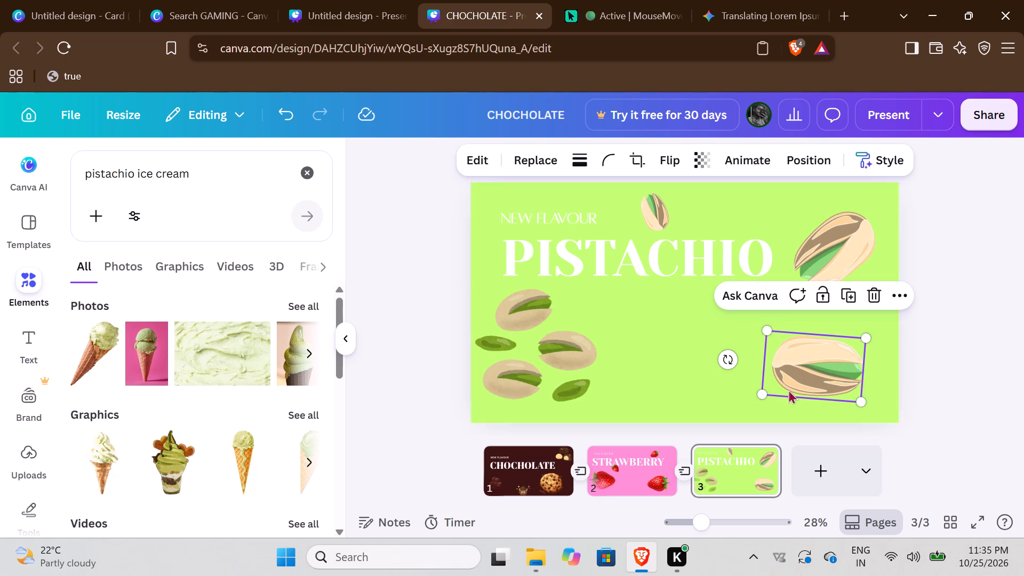
left_click_drag(720, 358, 780, 304)
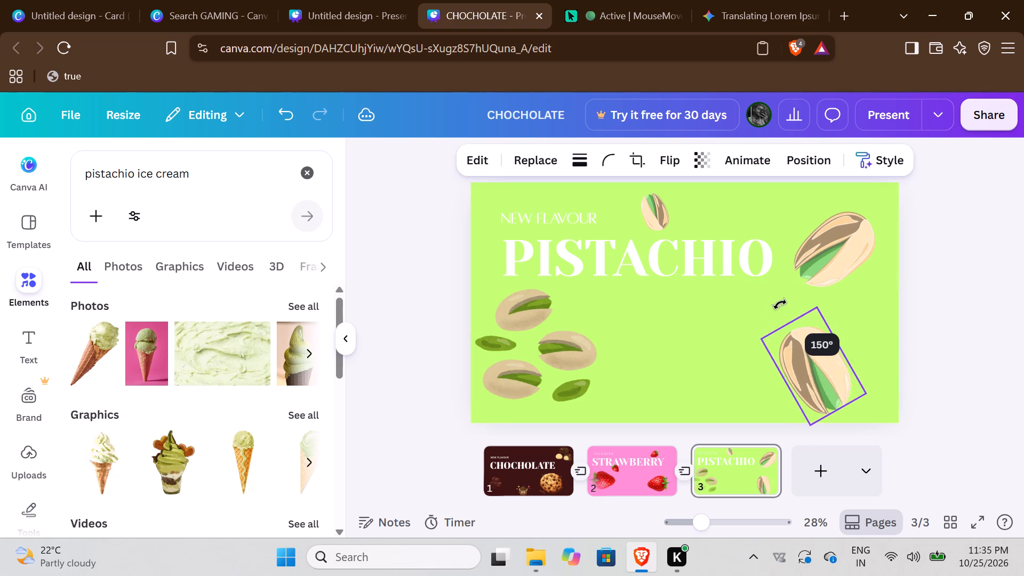
left_click_drag(780, 304, 829, 398)
left_click_drag(804, 367, 838, 378)
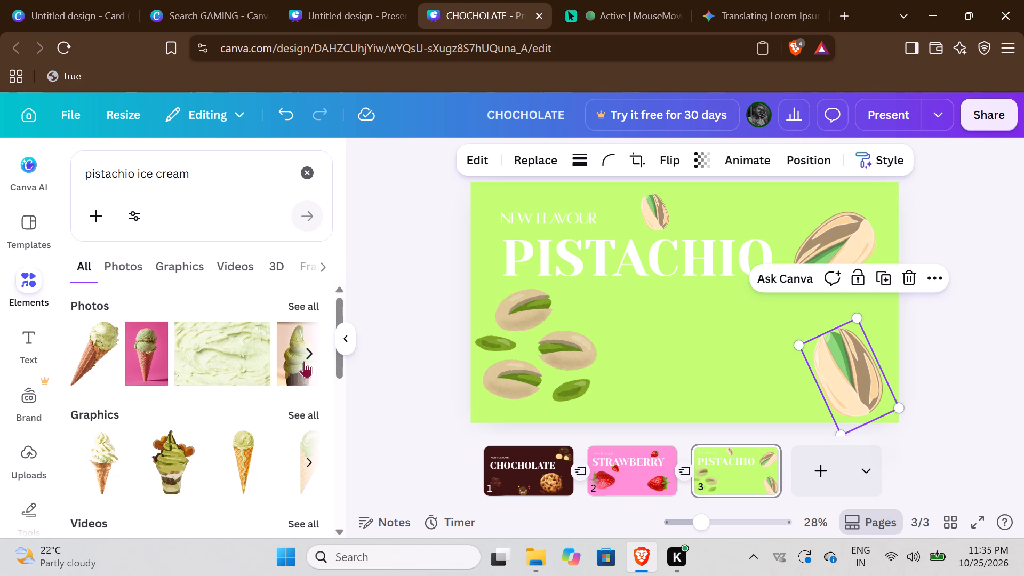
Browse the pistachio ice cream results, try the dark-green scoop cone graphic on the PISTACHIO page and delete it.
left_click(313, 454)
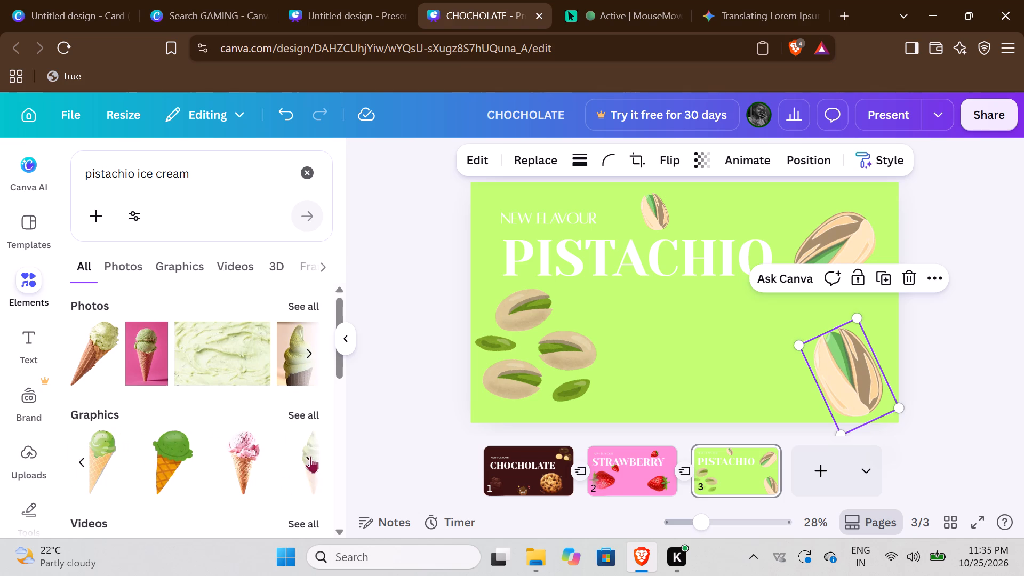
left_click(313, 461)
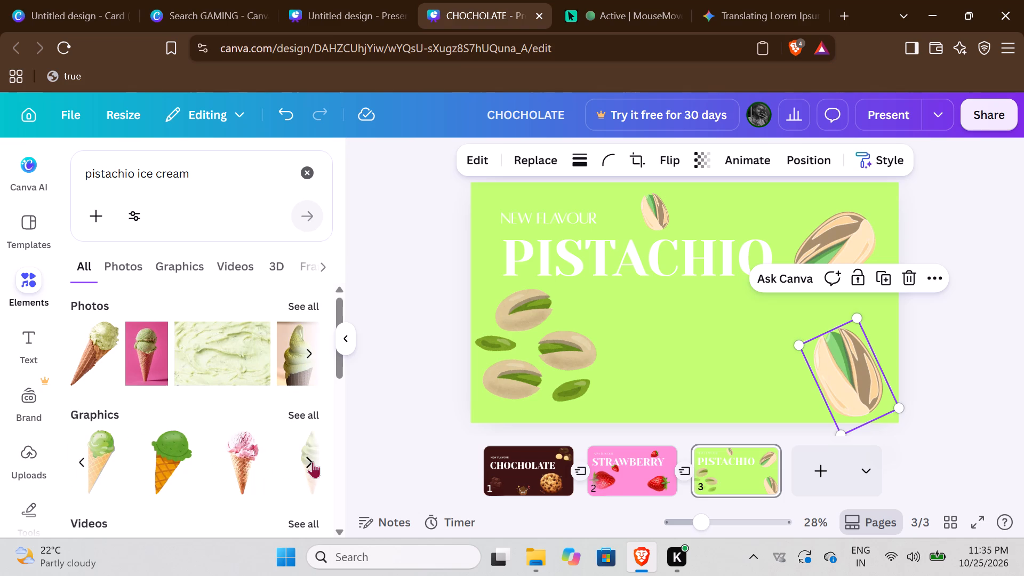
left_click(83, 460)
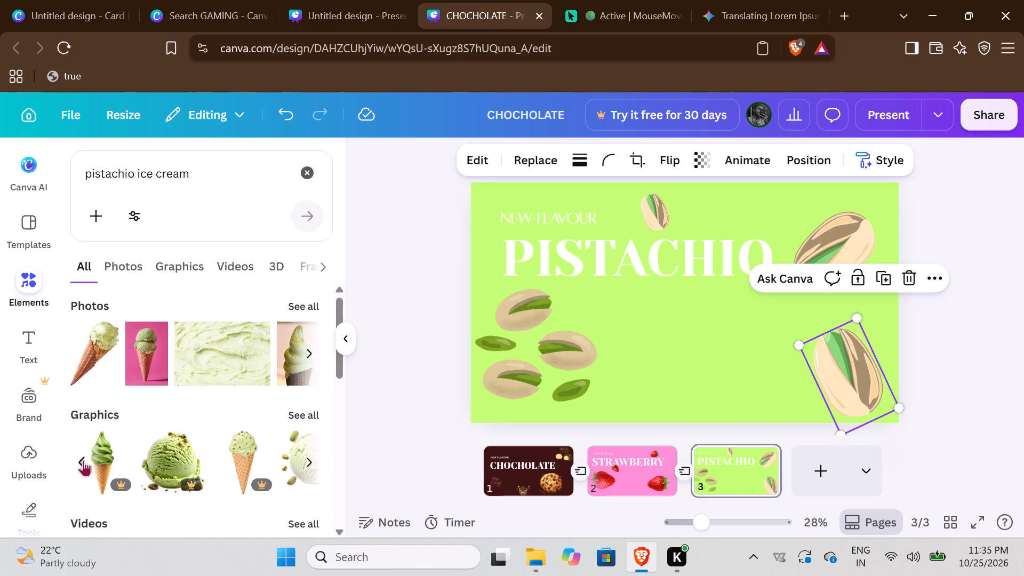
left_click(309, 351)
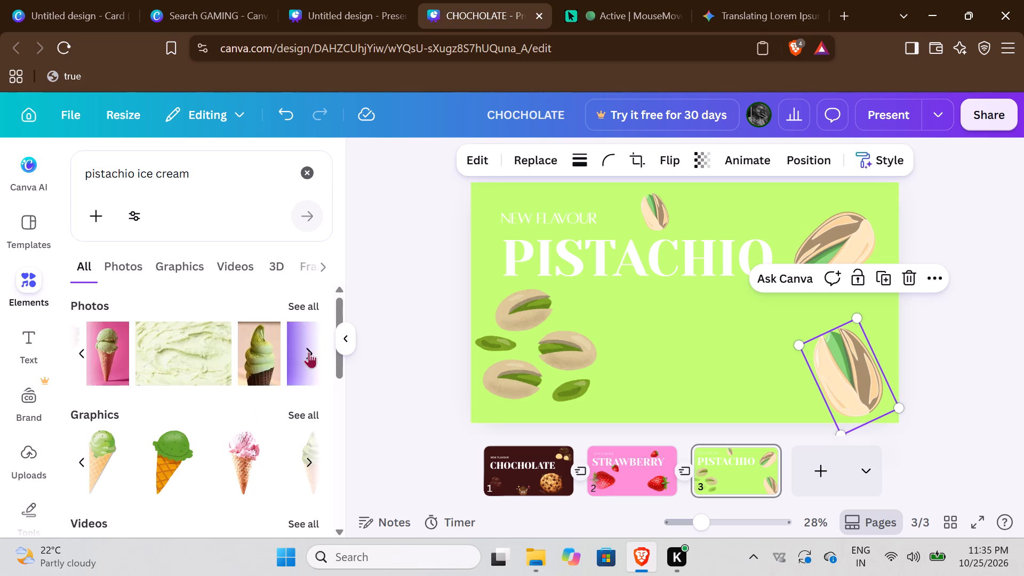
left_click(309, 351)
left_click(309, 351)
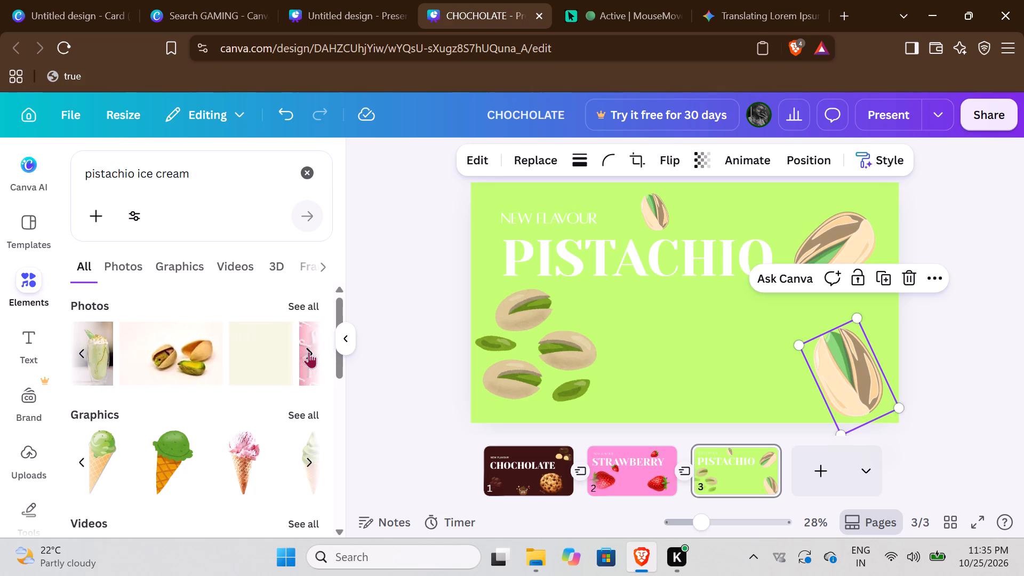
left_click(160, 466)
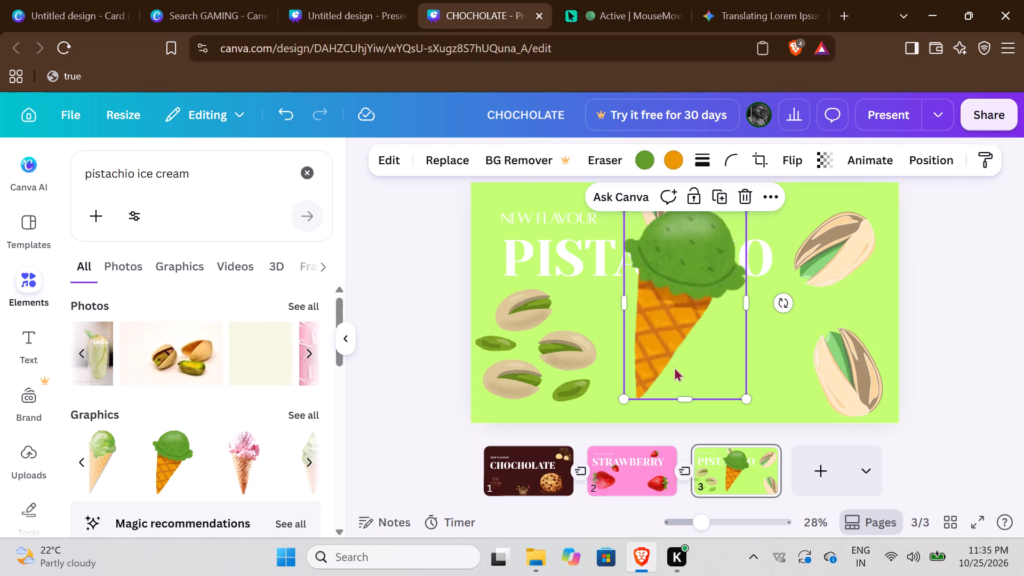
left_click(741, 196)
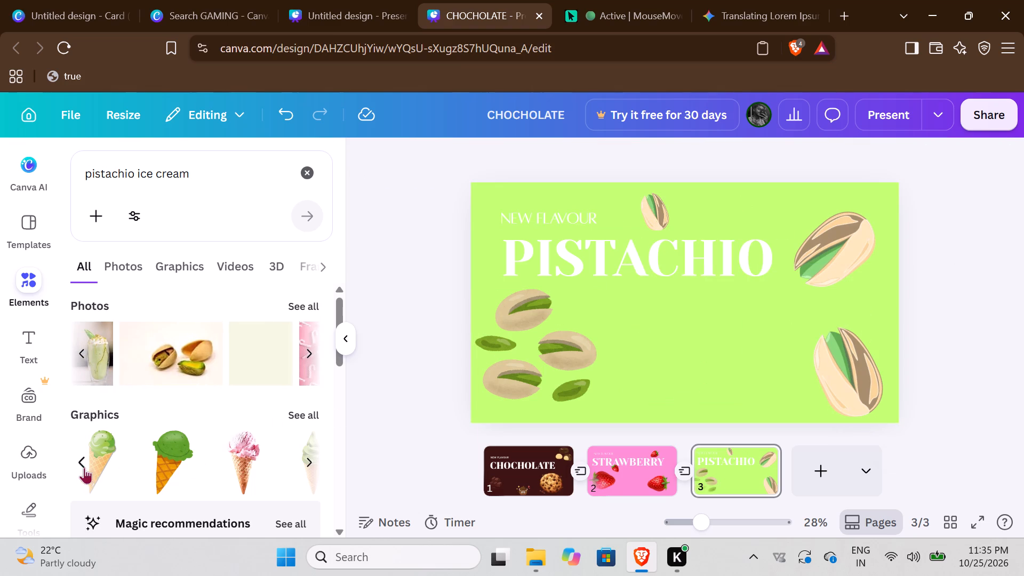
Add the pale-green dripping waffle cone graphic to the PISTACHIO page, enlarge it greatly and lower it past the page's bottom edge.
left_click(92, 459)
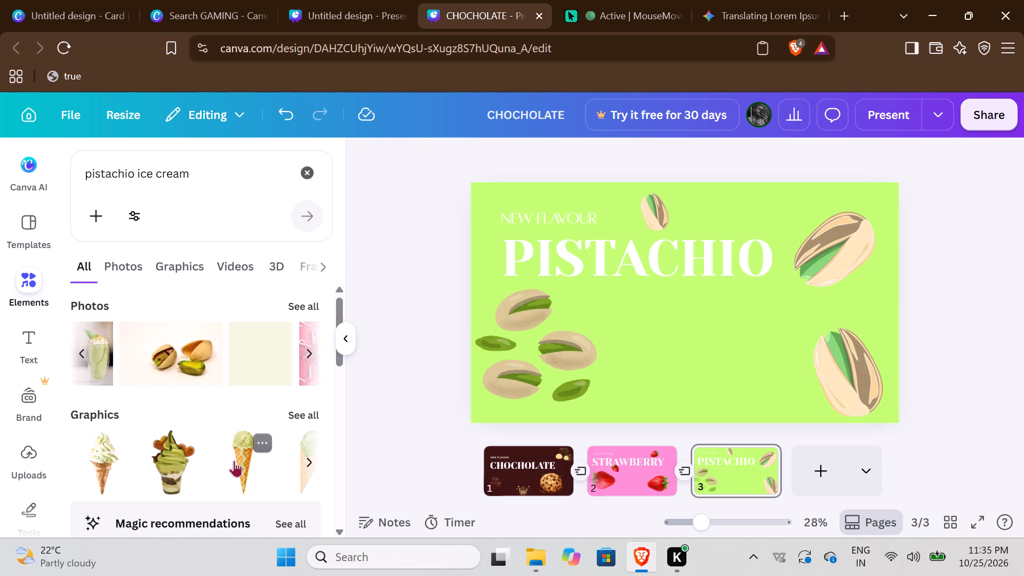
left_click(234, 460)
left_click_drag(692, 308, 671, 382)
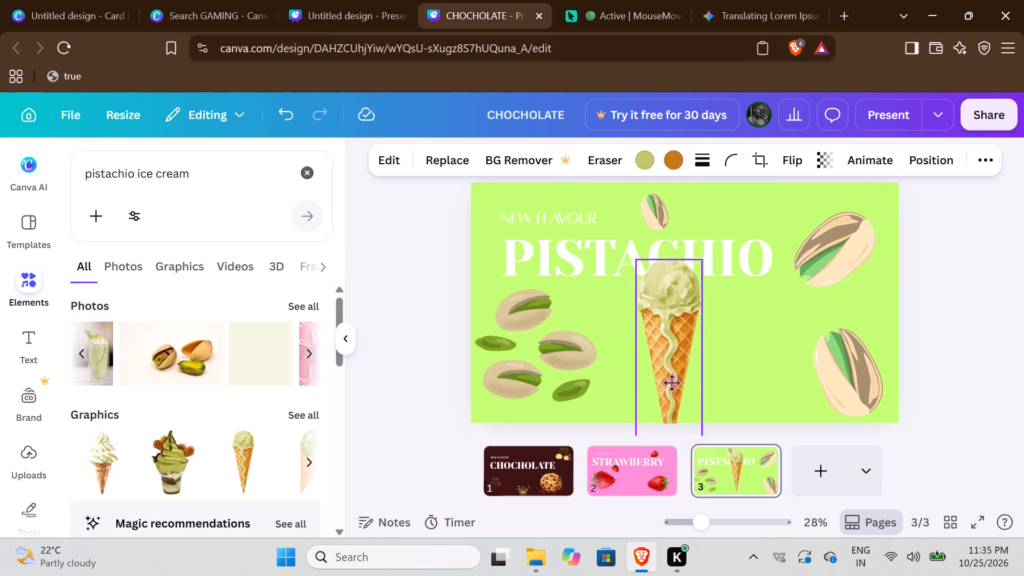
left_click_drag(671, 382, 668, 435)
left_click_drag(698, 334, 801, 310)
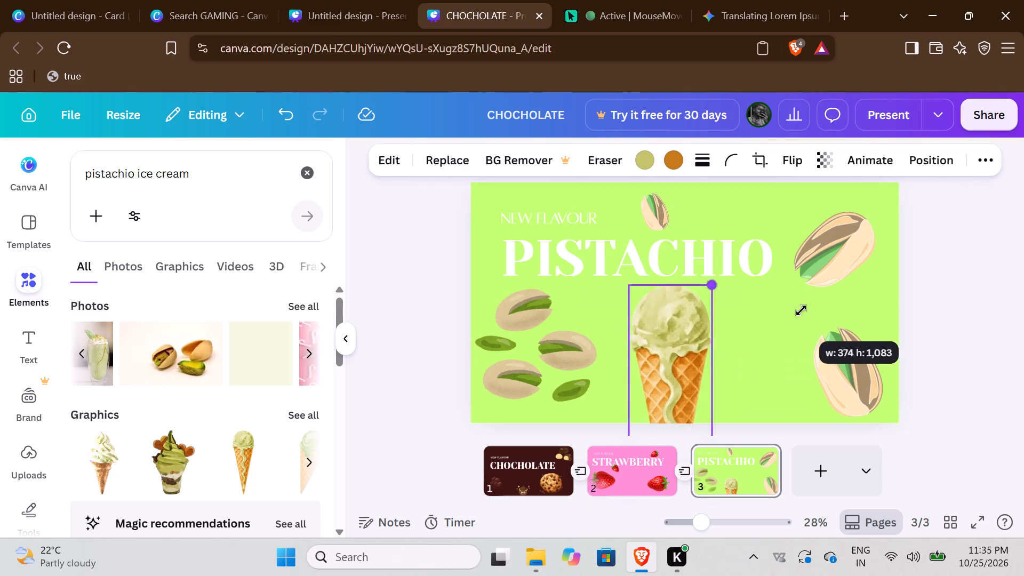
left_click_drag(801, 310, 1023, 78)
left_click_drag(731, 259, 705, 499)
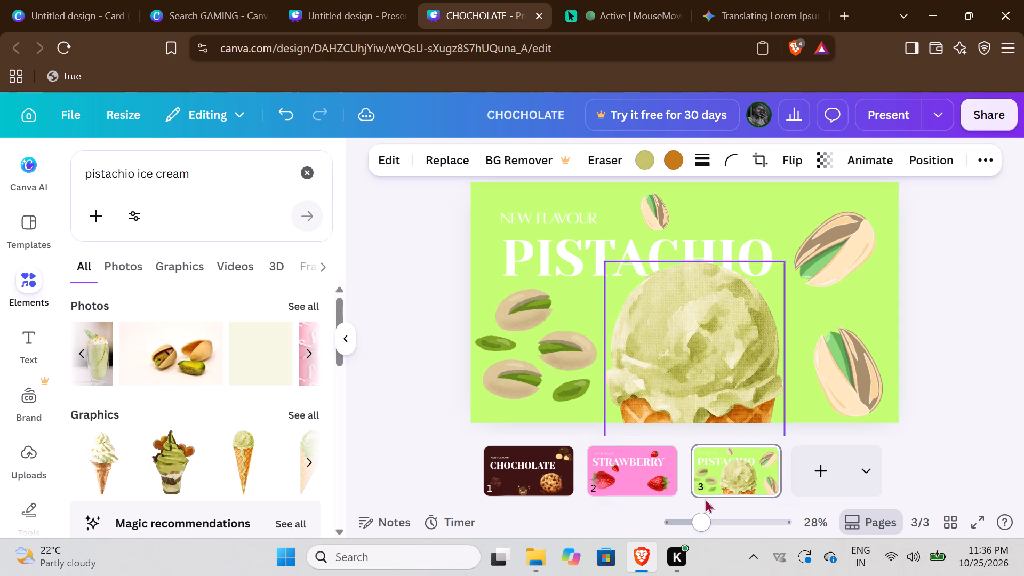
left_click_drag(705, 499, 707, 510)
Shrink the pistachio ice cream cone and centre it under the PISTACHIO title, with its lower part off the page.
left_click_drag(604, 258, 647, 326)
left_click_drag(703, 404, 685, 341)
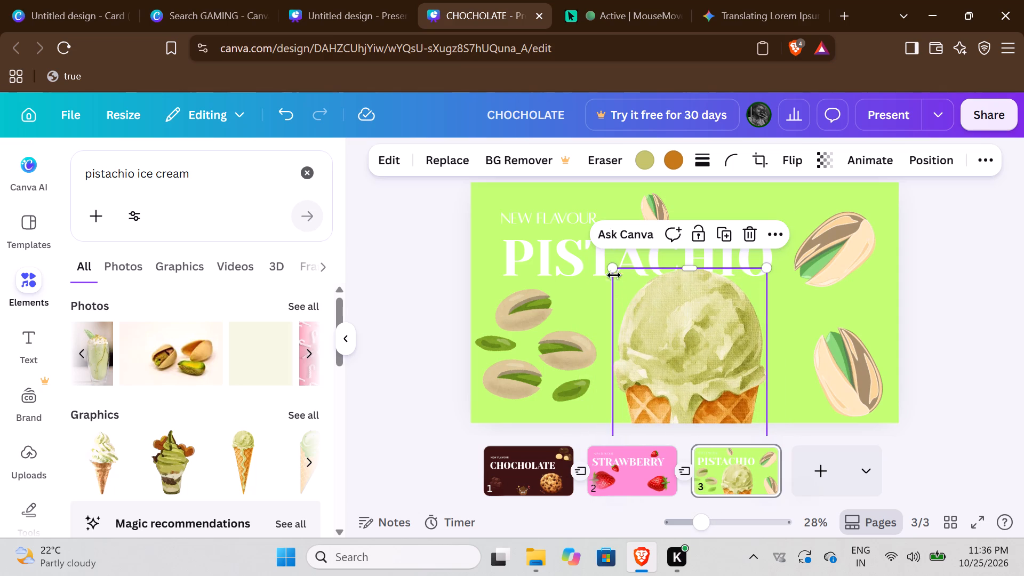
left_click_drag(609, 266, 657, 343)
left_click_drag(707, 413, 690, 340)
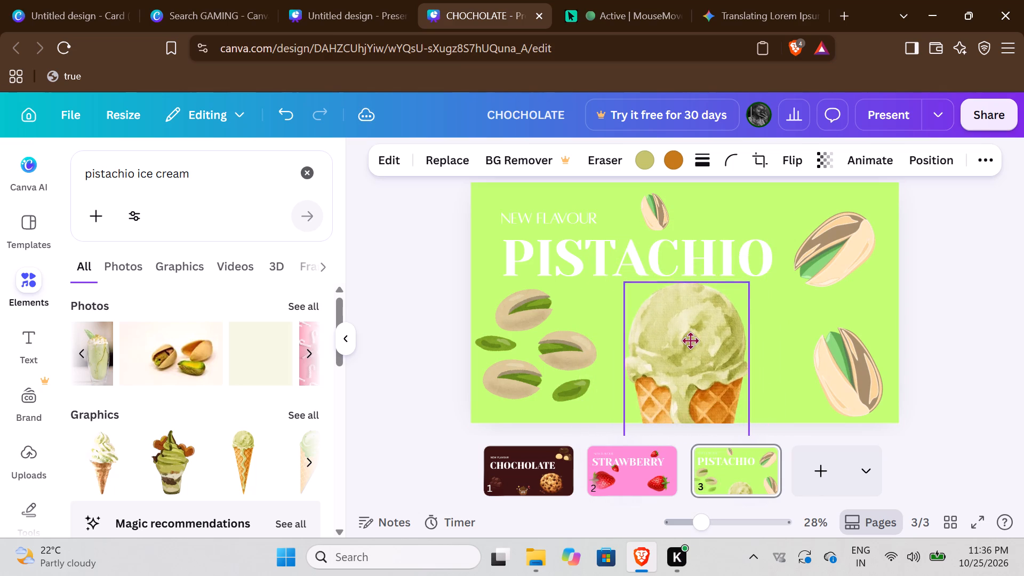
left_click_drag(690, 340, 689, 332)
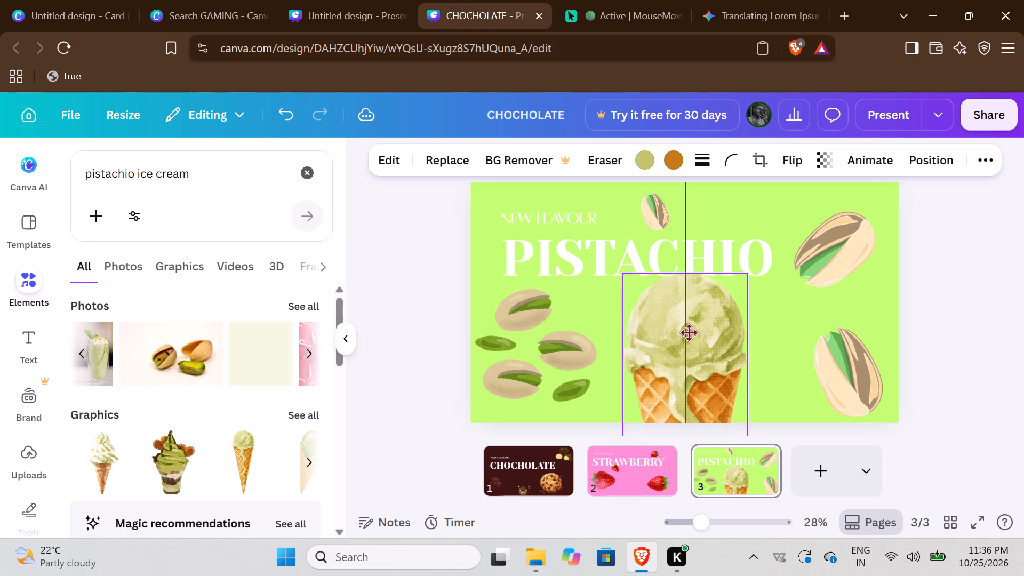
left_click_drag(689, 332, 689, 331)
left_click(783, 365)
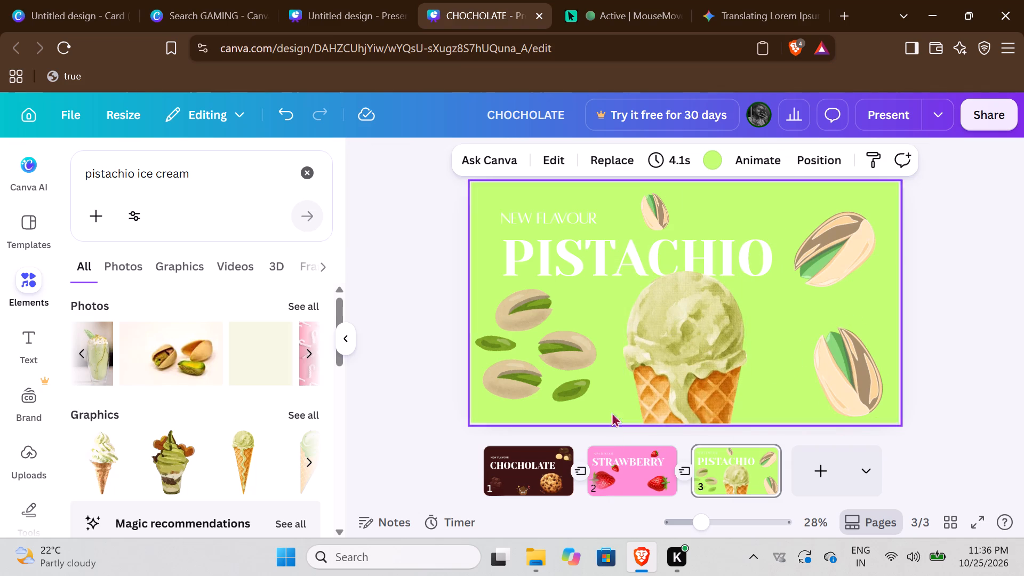
Move the lower-right pistachio nut closer to the ice cream cone and enlarge it.
left_click_drag(848, 387, 804, 387)
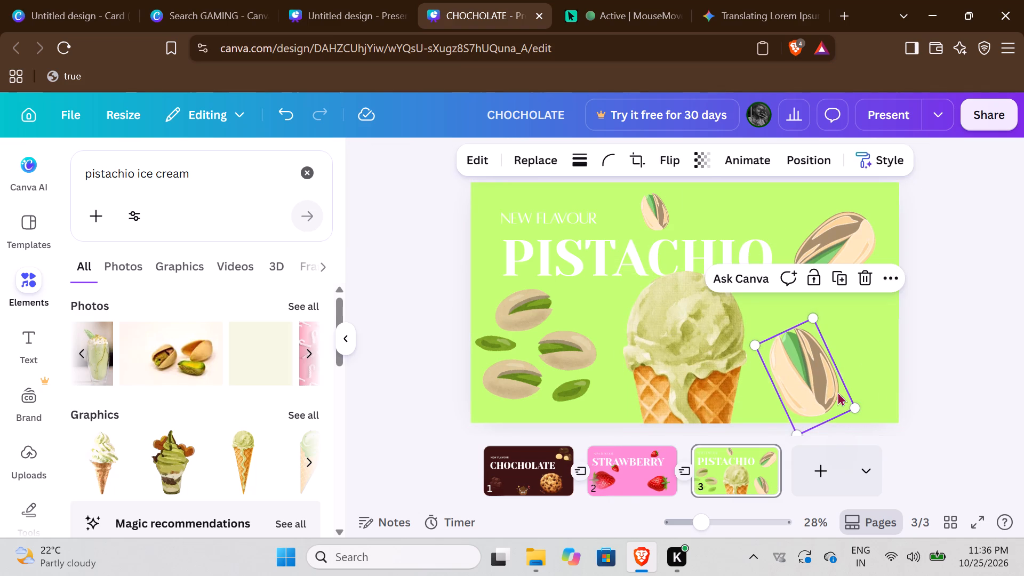
left_click_drag(852, 409, 932, 392)
left_click(420, 377)
Open the STRAWBERRY page and search the elements for STRAWBERRY ice cream.
left_click(639, 481)
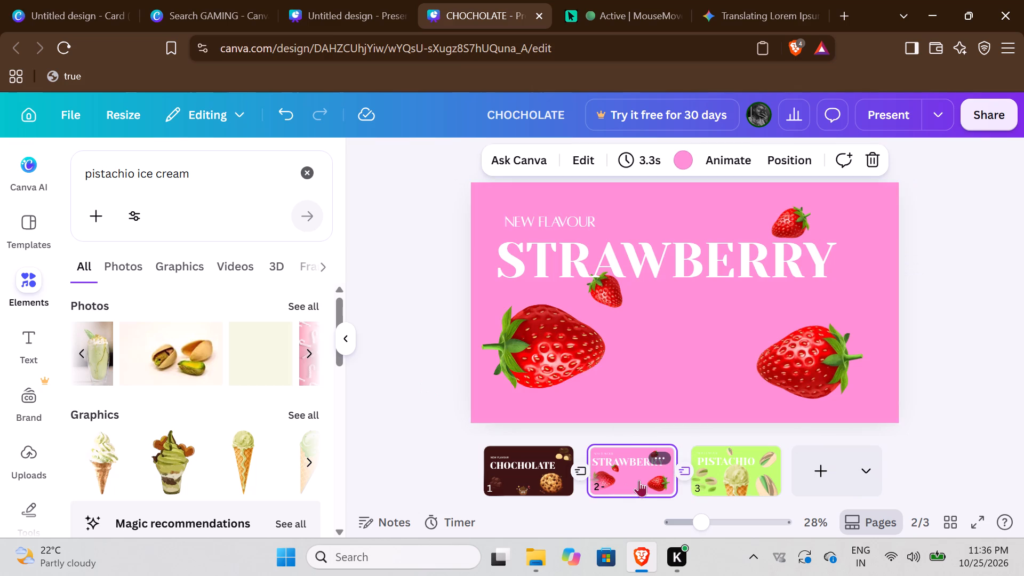
left_click(149, 173)
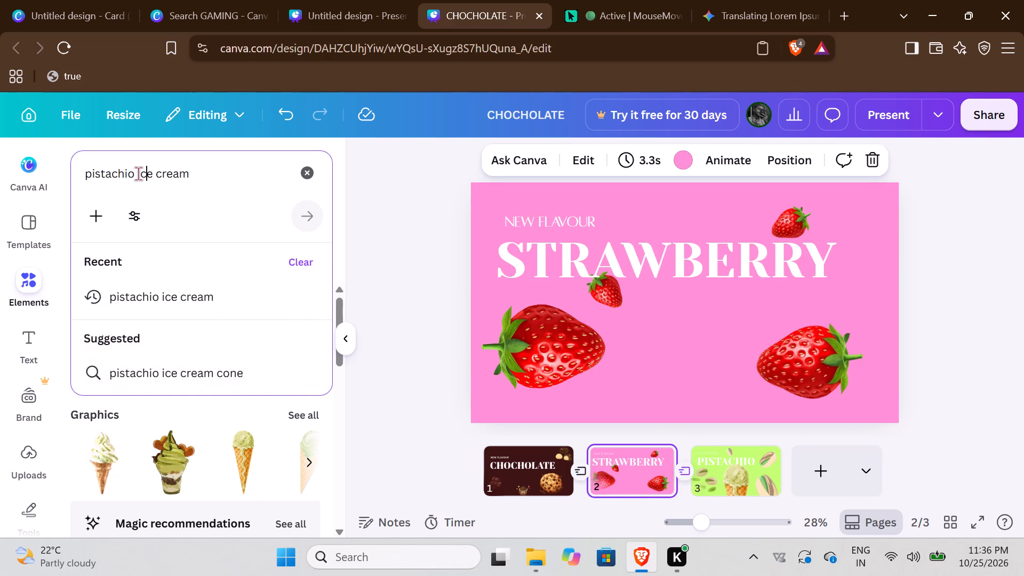
left_click_drag(135, 174, 66, 179)
key("BackSpace")
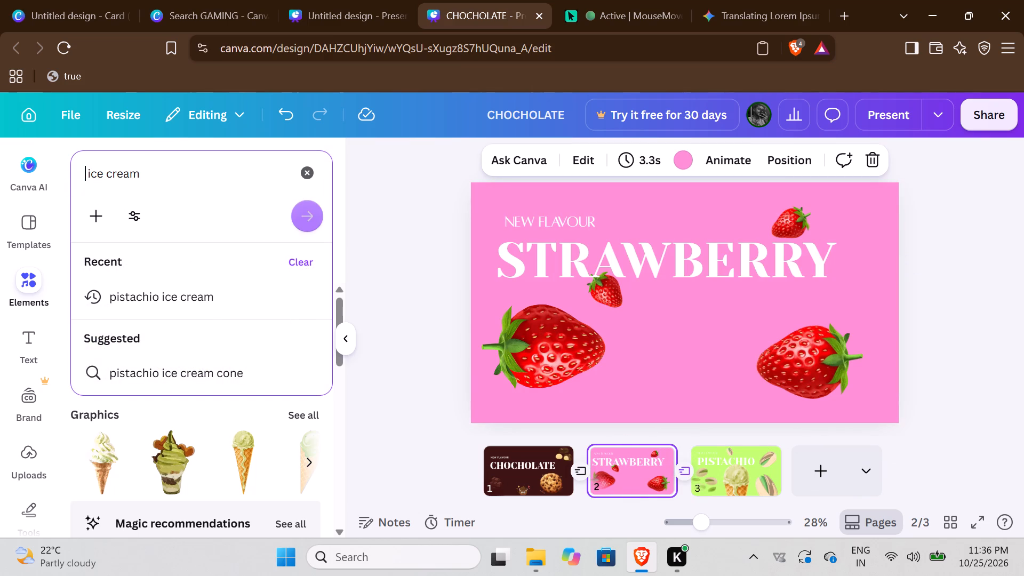
type("STRAWBERRY")
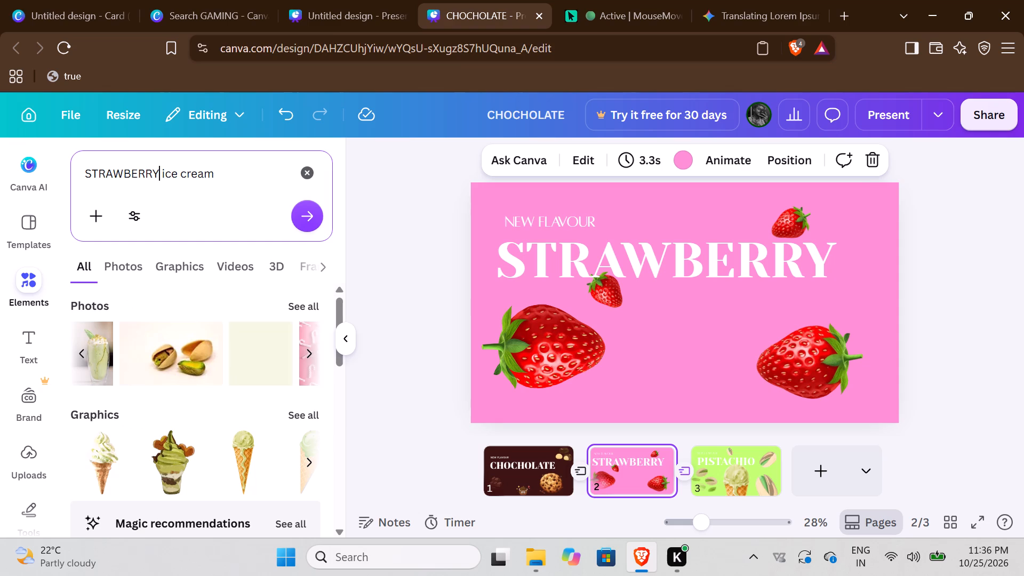
key("Return")
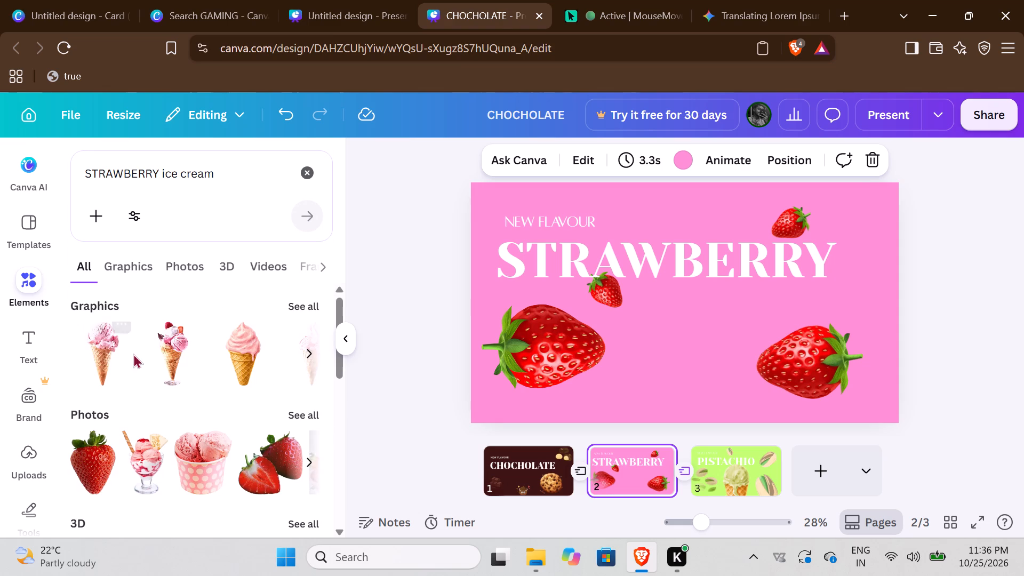
Add the pink scoop waffle cone graphic to the STRAWBERRY page and place it at the page's lower middle.
left_click(109, 340)
left_click_drag(686, 314, 687, 384)
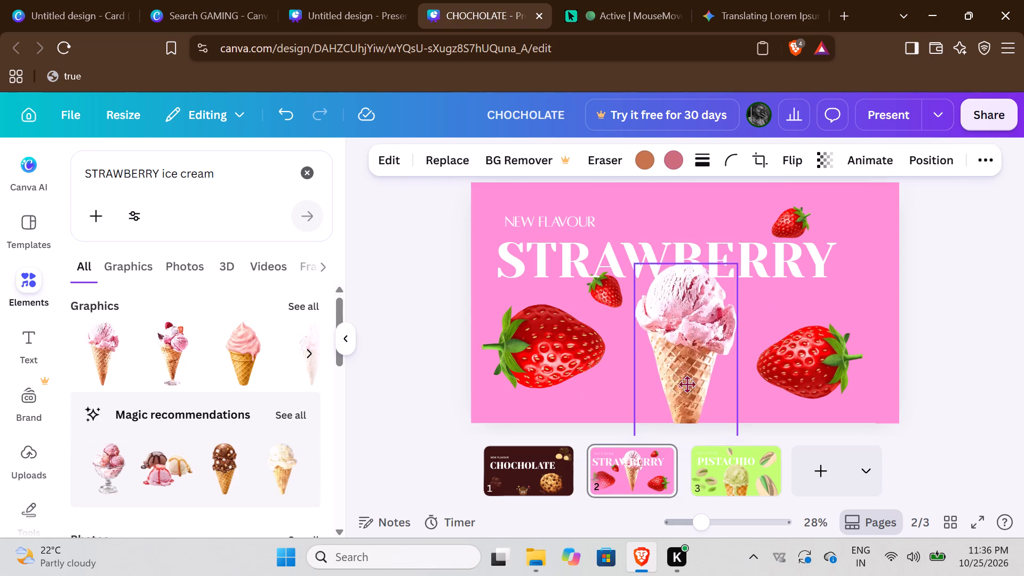
left_click_drag(687, 384, 685, 445)
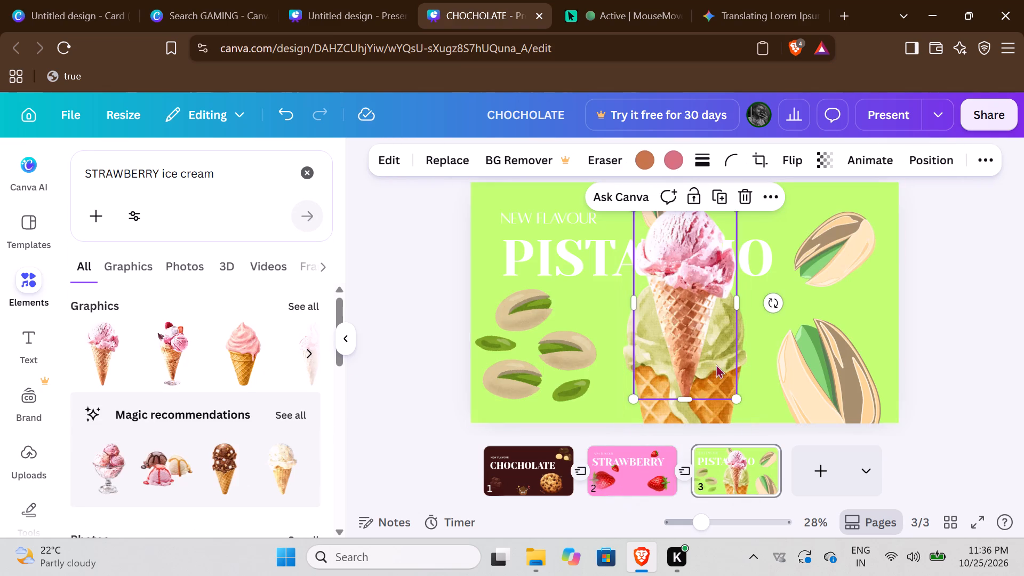
left_click_drag(693, 345, 643, 475)
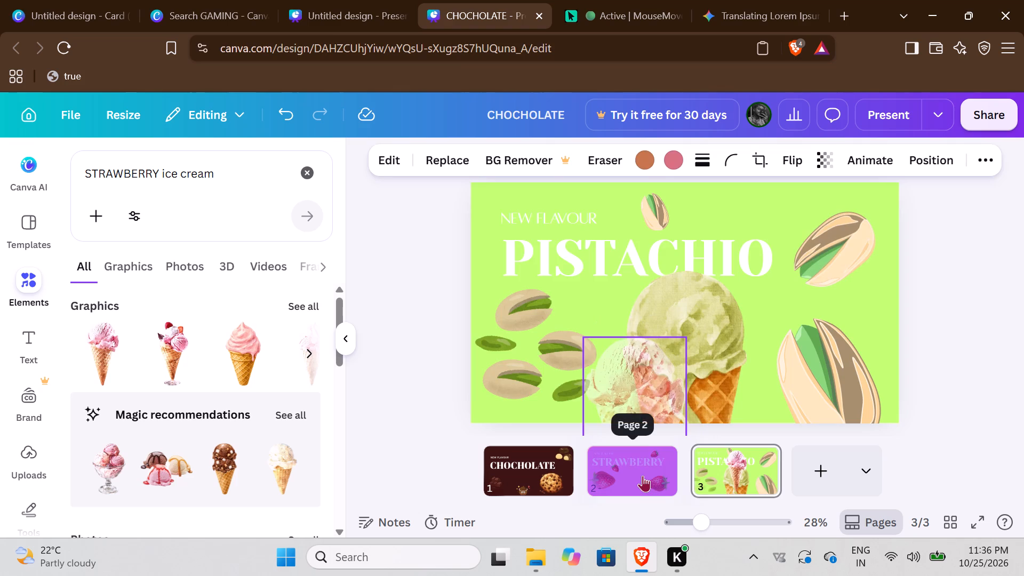
left_click_drag(643, 475, 642, 474)
left_click_drag(691, 294, 675, 394)
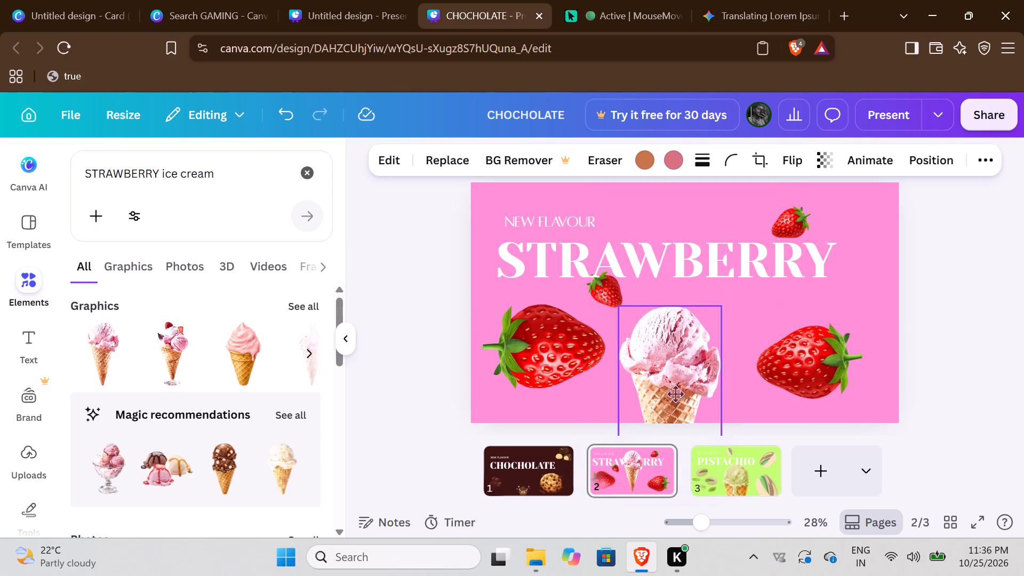
left_click_drag(675, 394, 675, 393)
Enlarge the strawberry ice cream cone and position it between the two large strawberries, just under the STRAWBERRY title.
left_click_drag(726, 302, 935, 213)
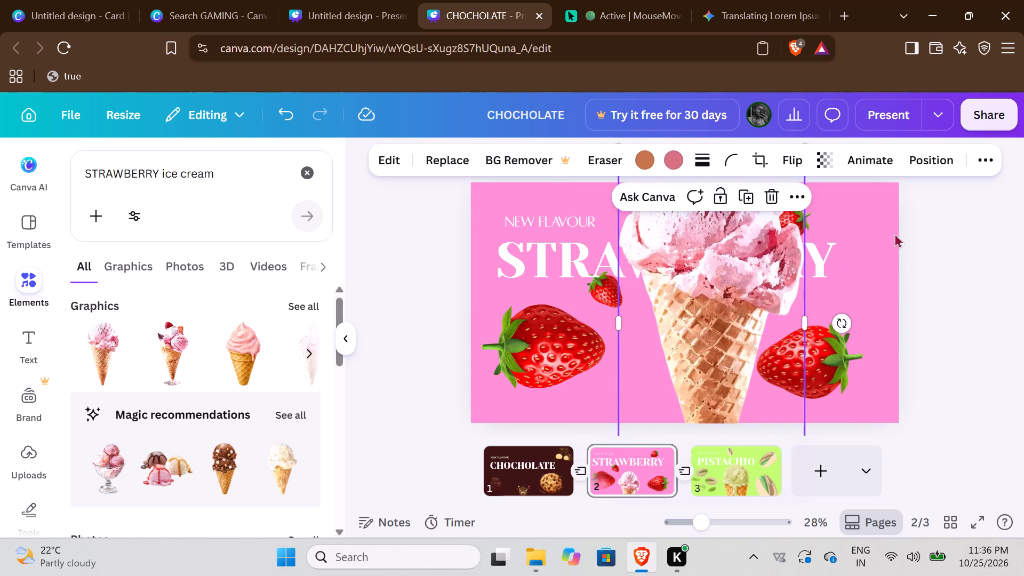
left_click_drag(727, 265, 705, 359)
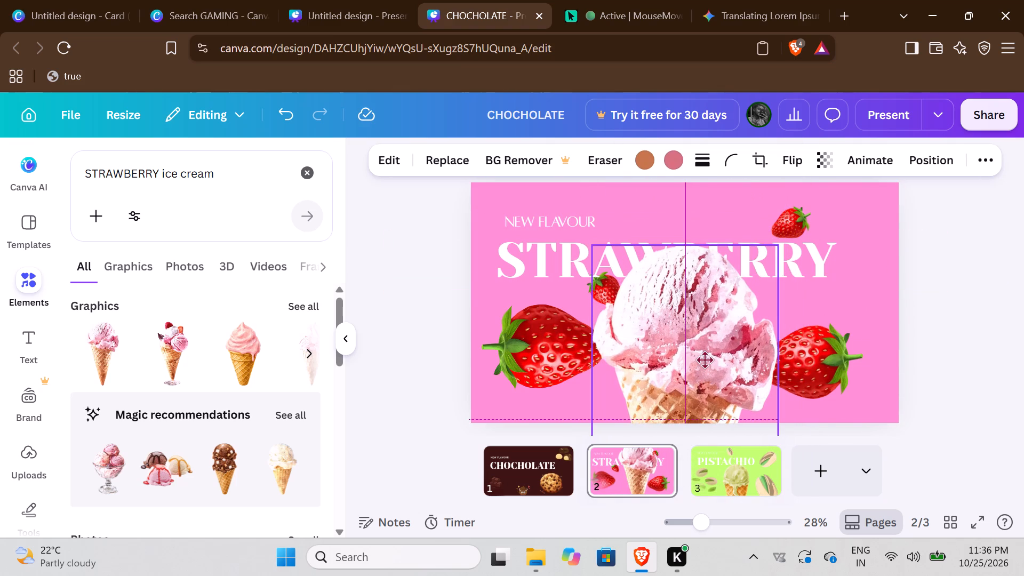
left_click_drag(705, 359, 705, 358)
left_click_drag(599, 248, 643, 307)
left_click_drag(713, 362, 697, 326)
left_click_drag(723, 351, 713, 356)
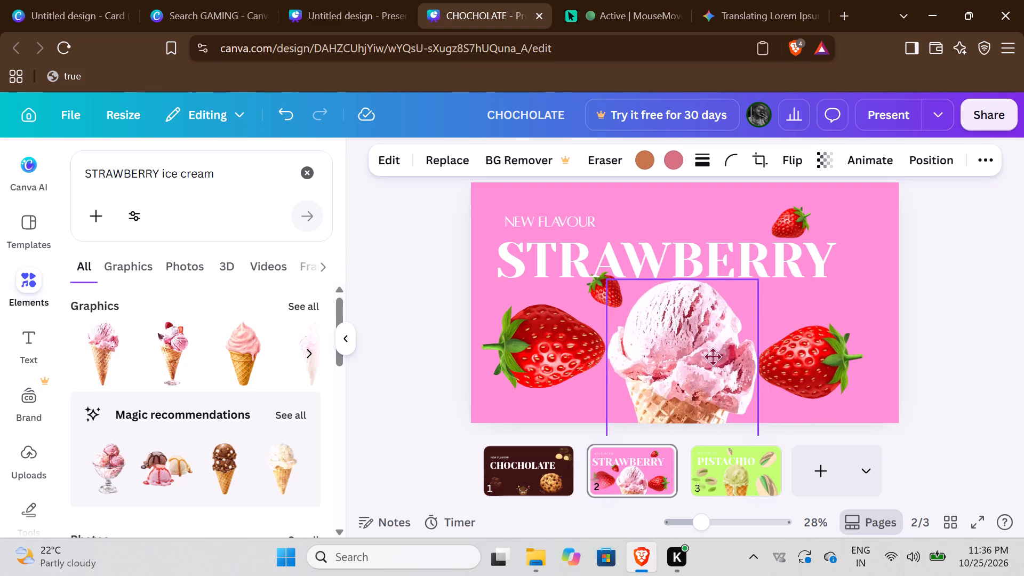
left_click_drag(713, 356, 708, 356)
left_click(877, 310)
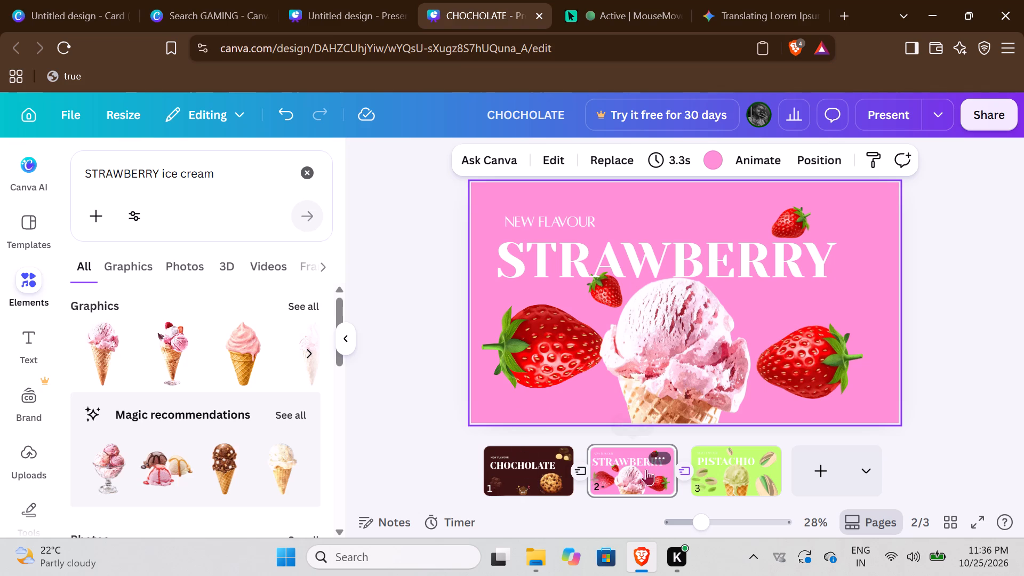
Open the CHOCHOLATE page and search the elements for CHOCHOLATE ice cream.
left_click(550, 476)
left_click_drag(155, 172, 57, 173)
left_click_drag(159, 175, 98, 174)
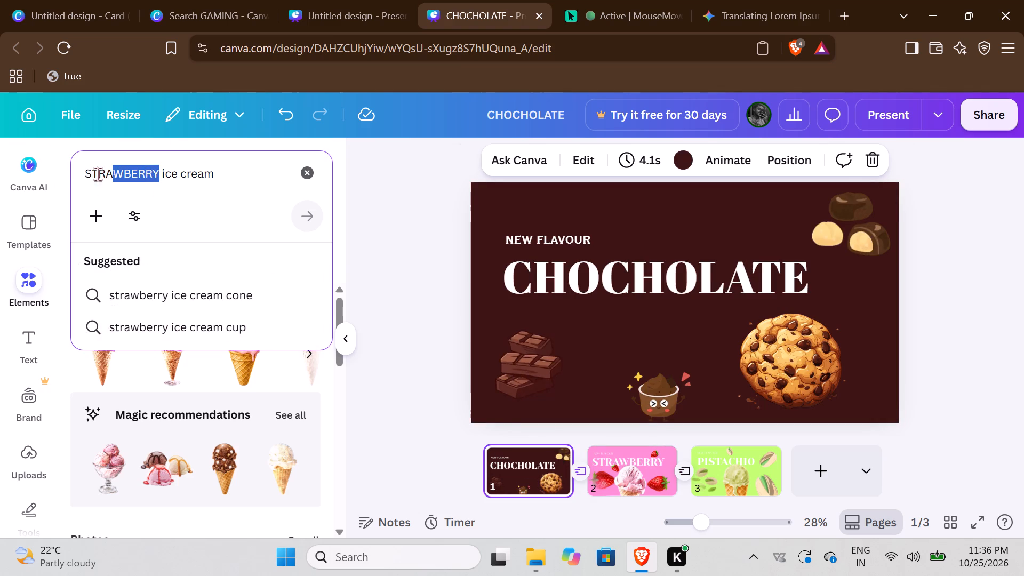
left_click_drag(98, 174, 58, 174)
key("BackSpace")
type("CHOC")
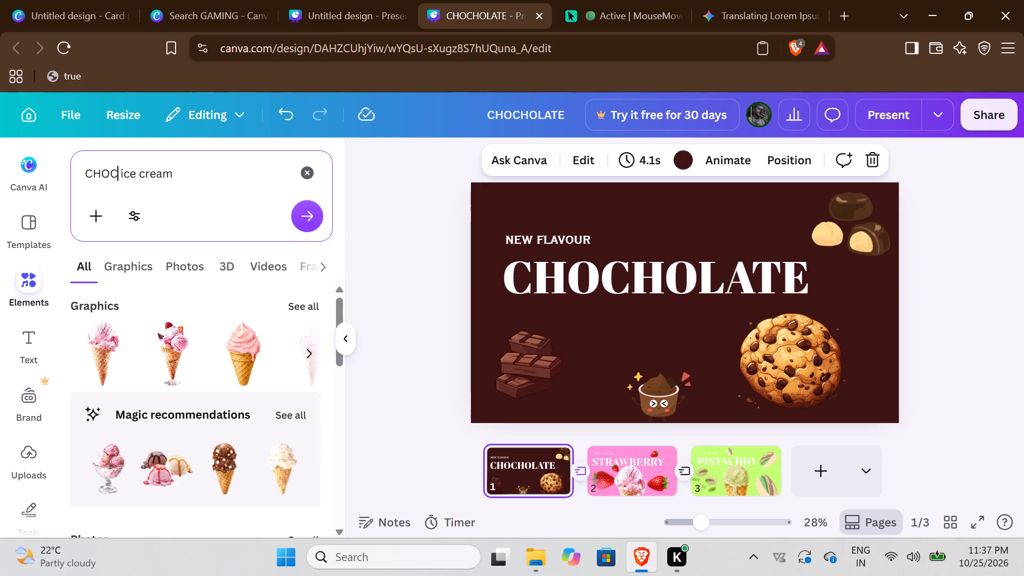
type("HOLATE")
key("Return")
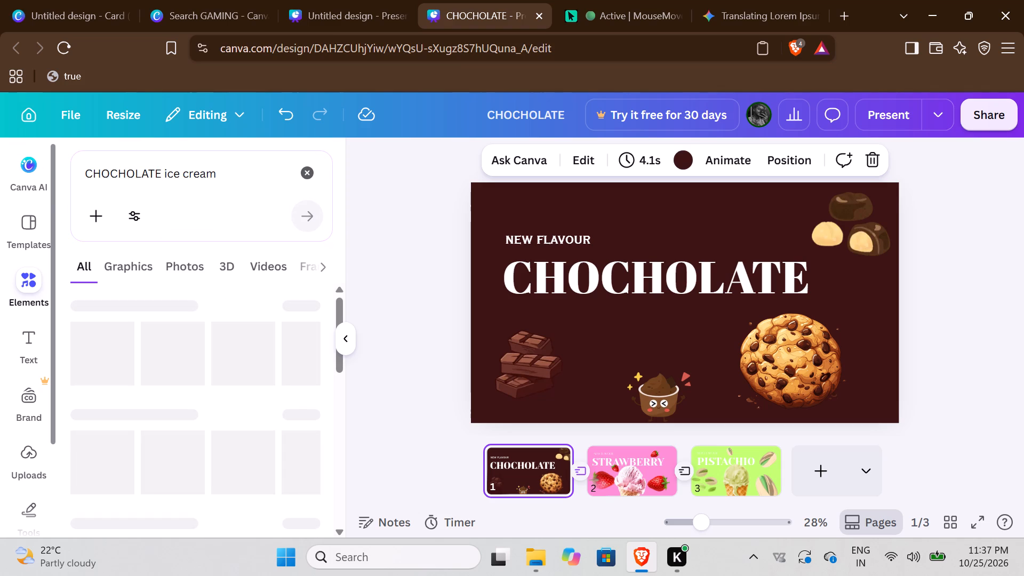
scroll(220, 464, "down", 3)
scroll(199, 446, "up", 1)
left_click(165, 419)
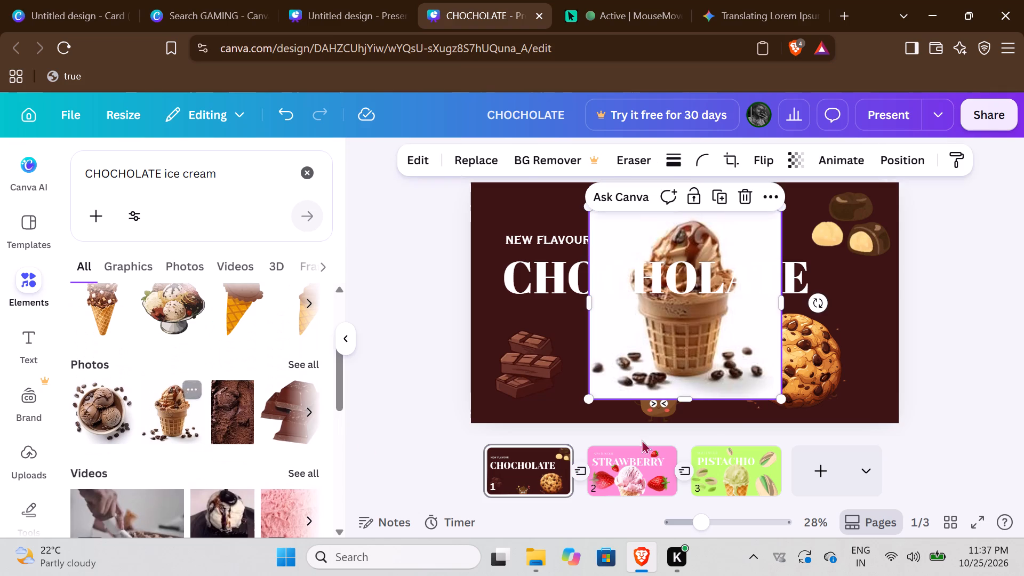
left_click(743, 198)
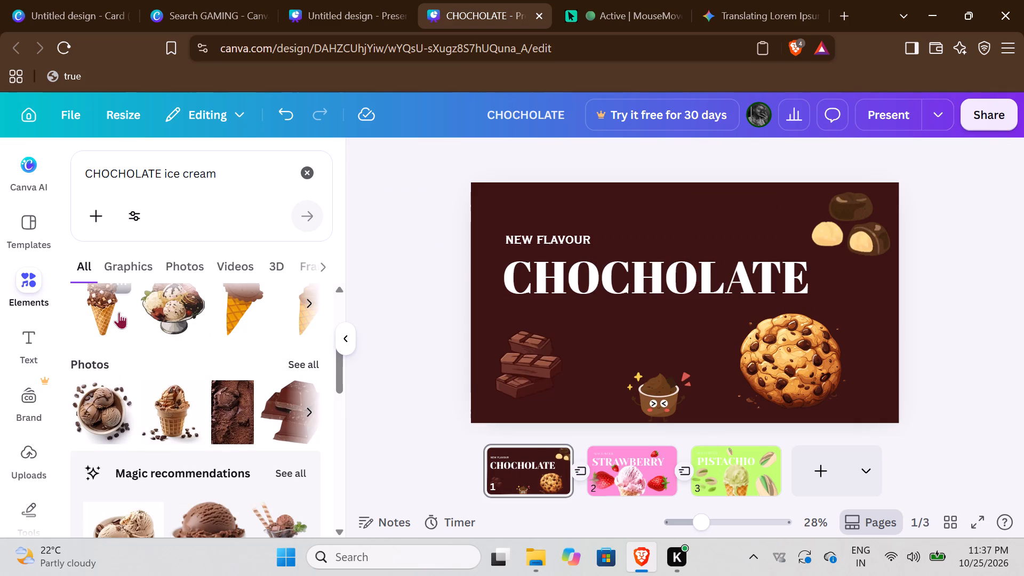
Add the chocolate scoop cone graphic to the CHOCHOLATE page, enlarged and placed between the chocolate bars and cookie, just under the title.
left_click(250, 303)
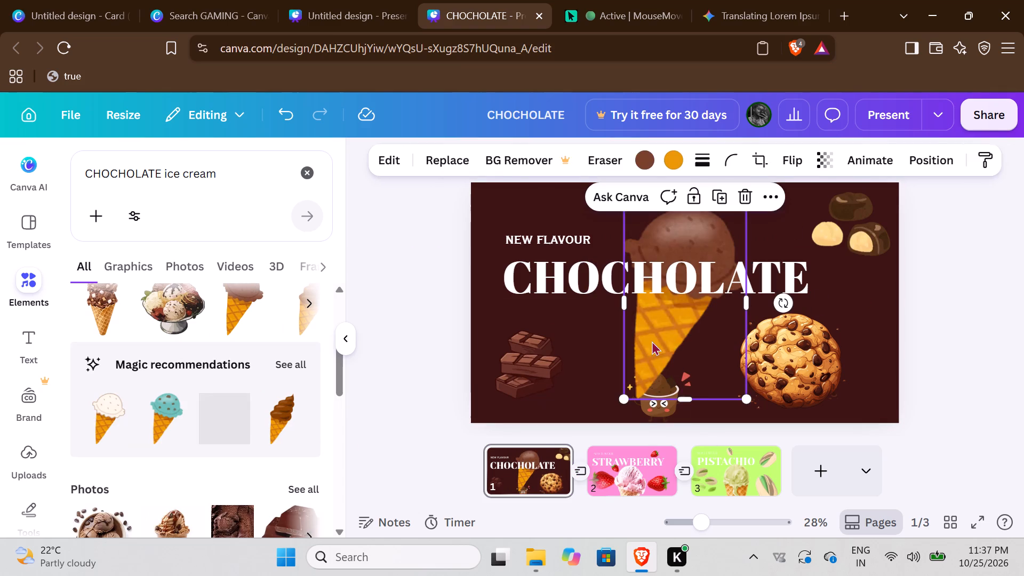
left_click_drag(652, 341, 622, 434)
left_click_drag(720, 301, 721, 300)
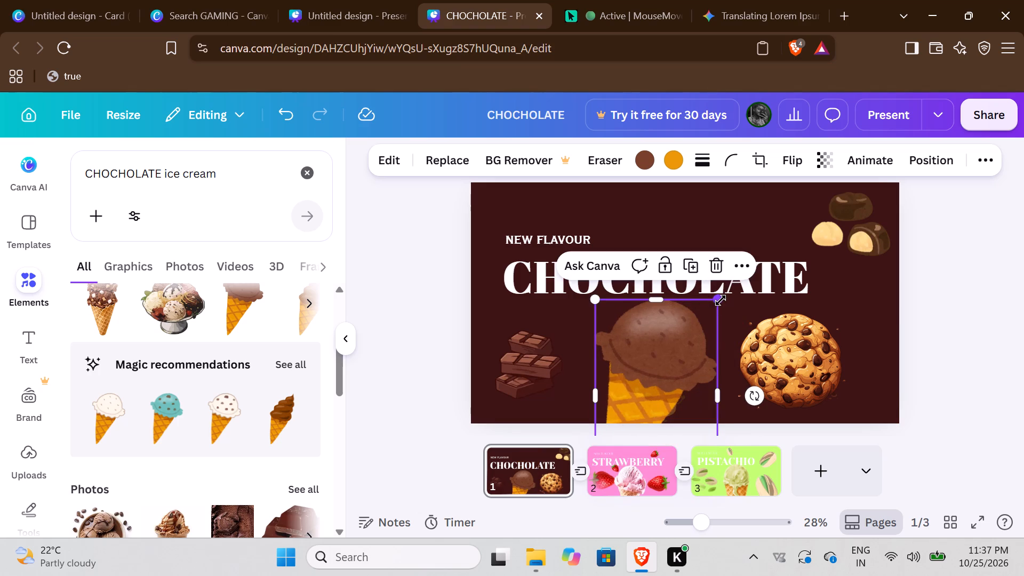
left_click_drag(721, 300, 806, 208)
left_click_drag(667, 348, 643, 447)
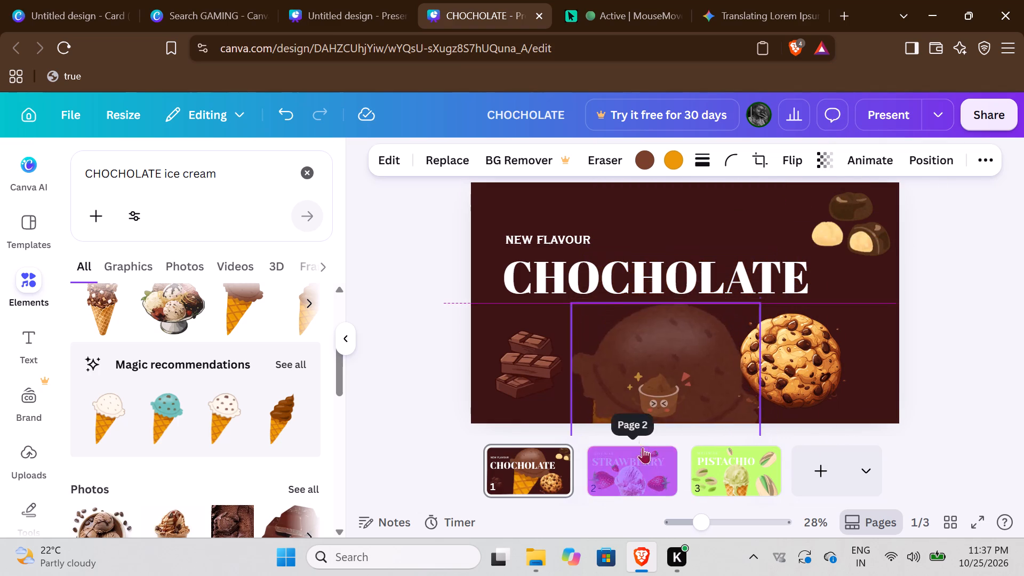
left_click_drag(643, 447, 640, 430)
left_click(415, 313)
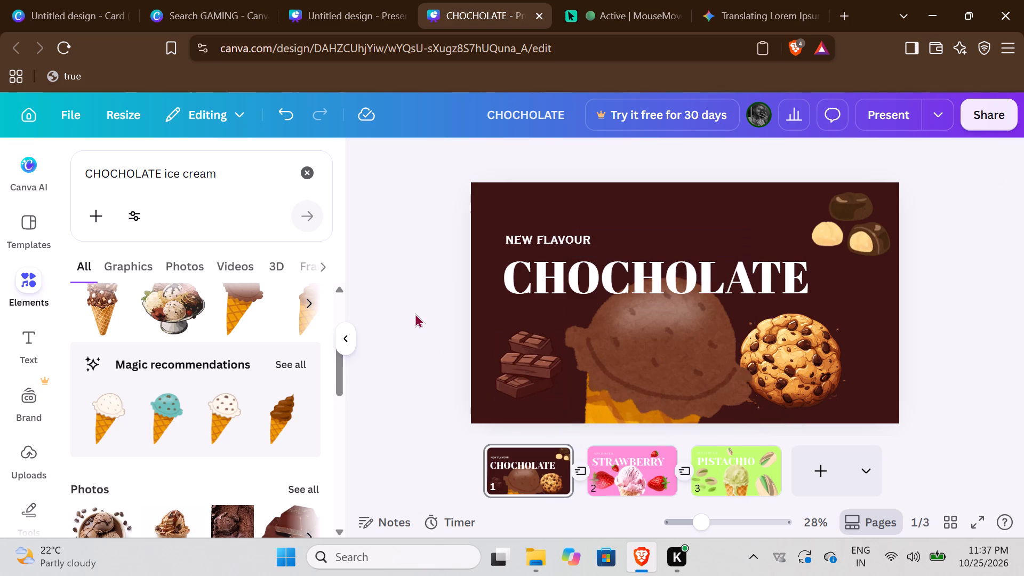
Add a fourth page and give it a solid yellow background from the default colours.
left_click(820, 461)
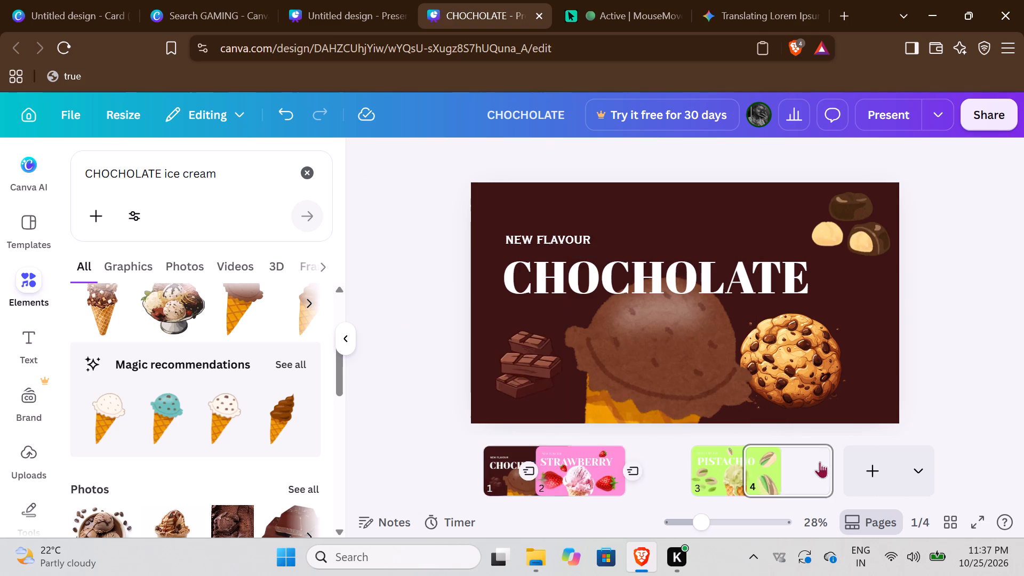
left_click(721, 158)
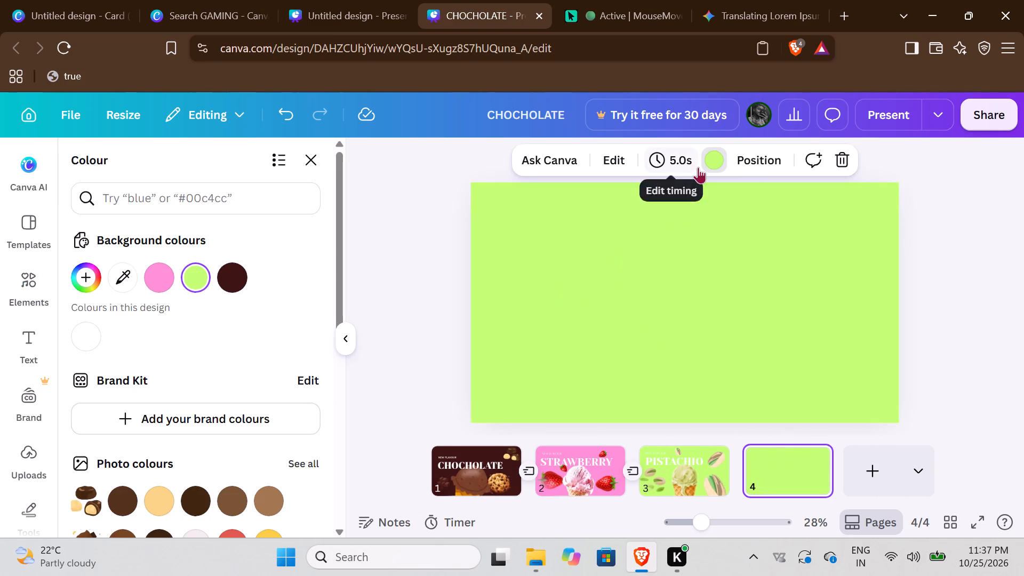
left_click(717, 163)
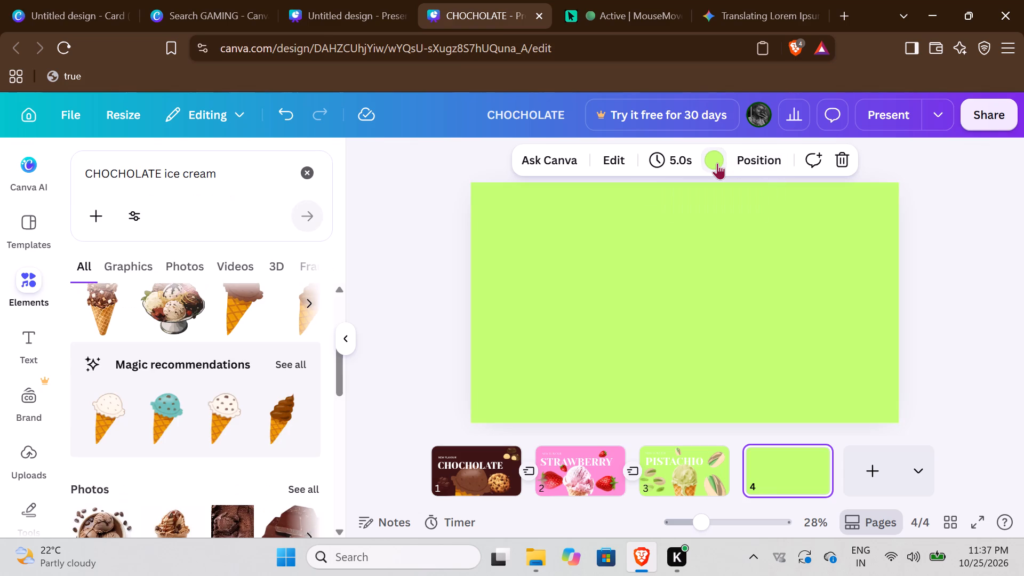
left_click(717, 163)
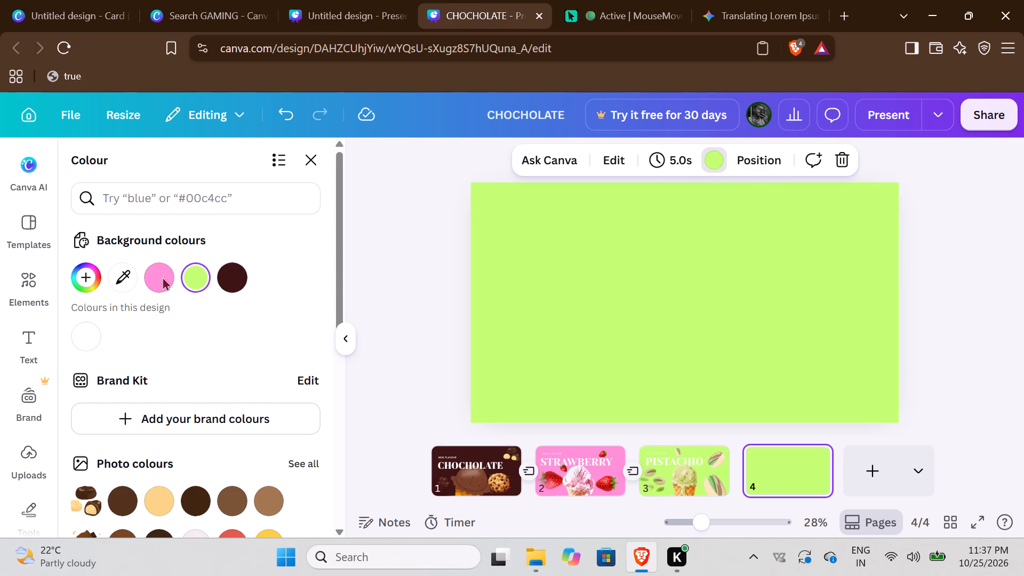
scroll(122, 379, "down", 2)
left_click(159, 342)
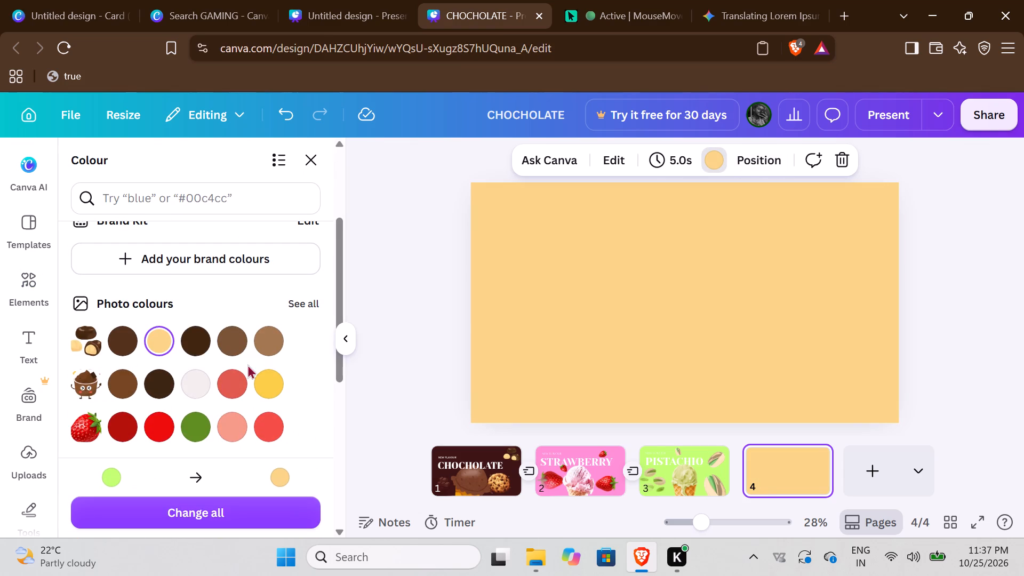
scroll(213, 425, "down", 3)
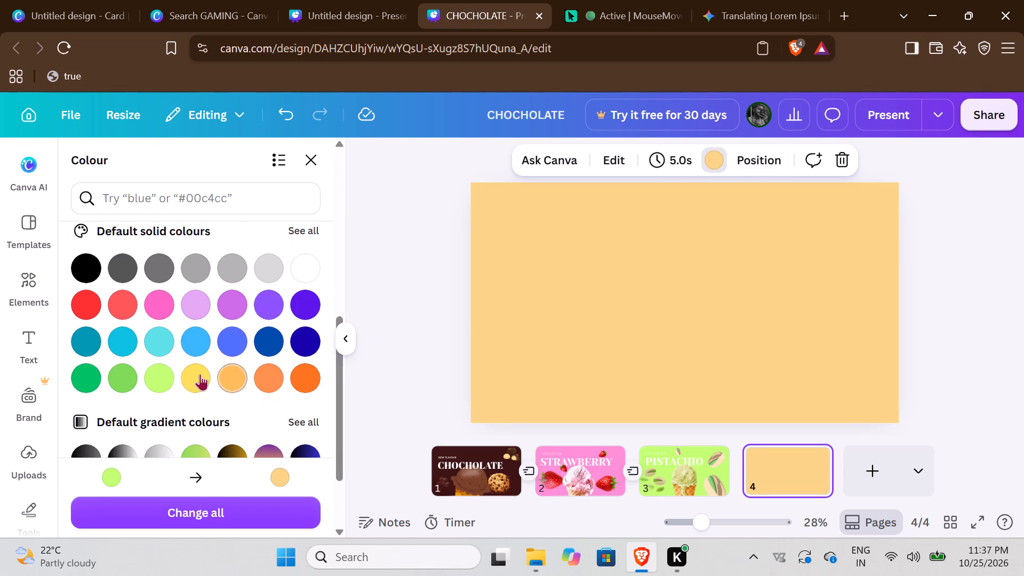
left_click(198, 374)
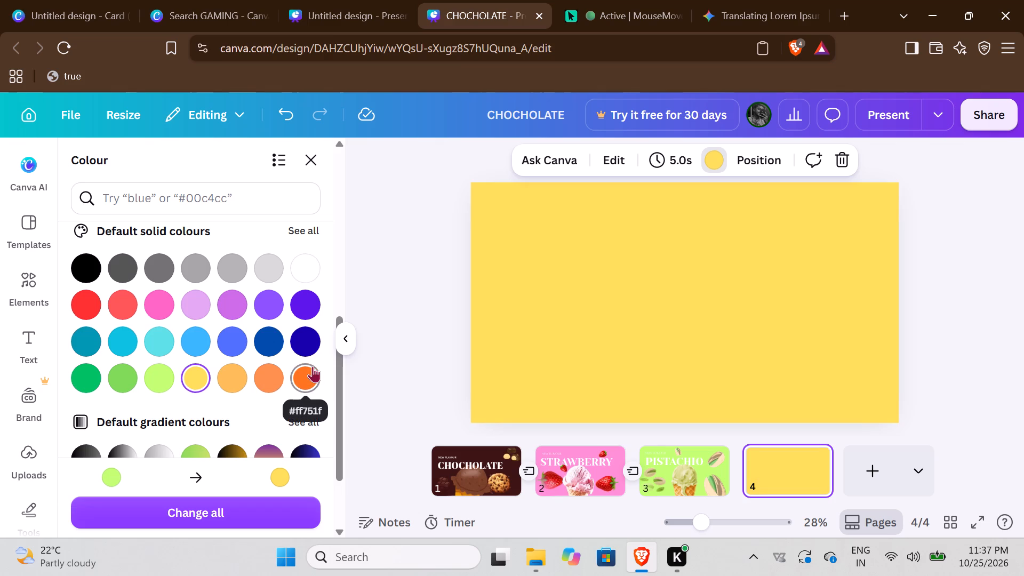
scroll(313, 366, "up", 2)
scroll(252, 330, "up", 4)
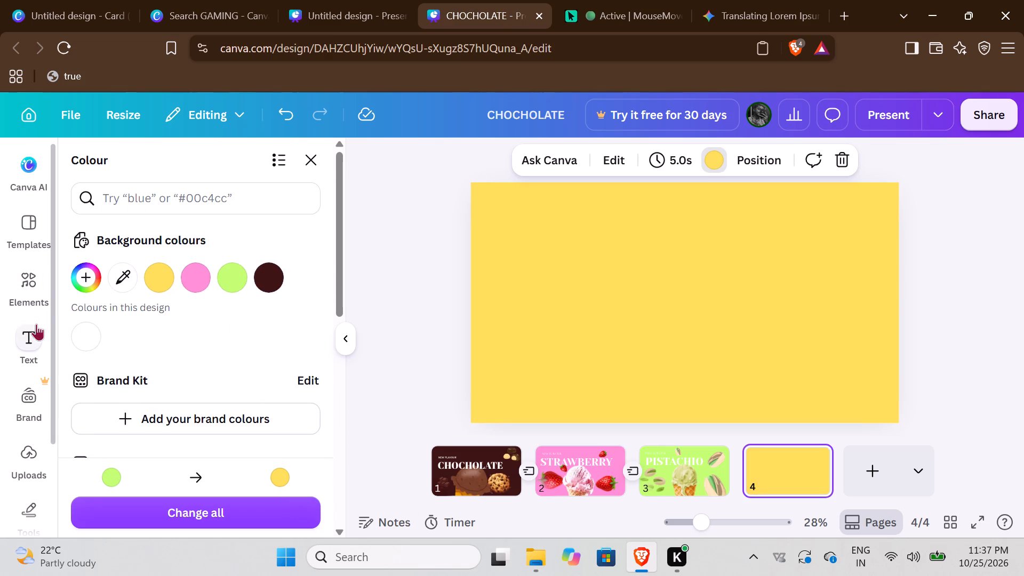
left_click(398, 248)
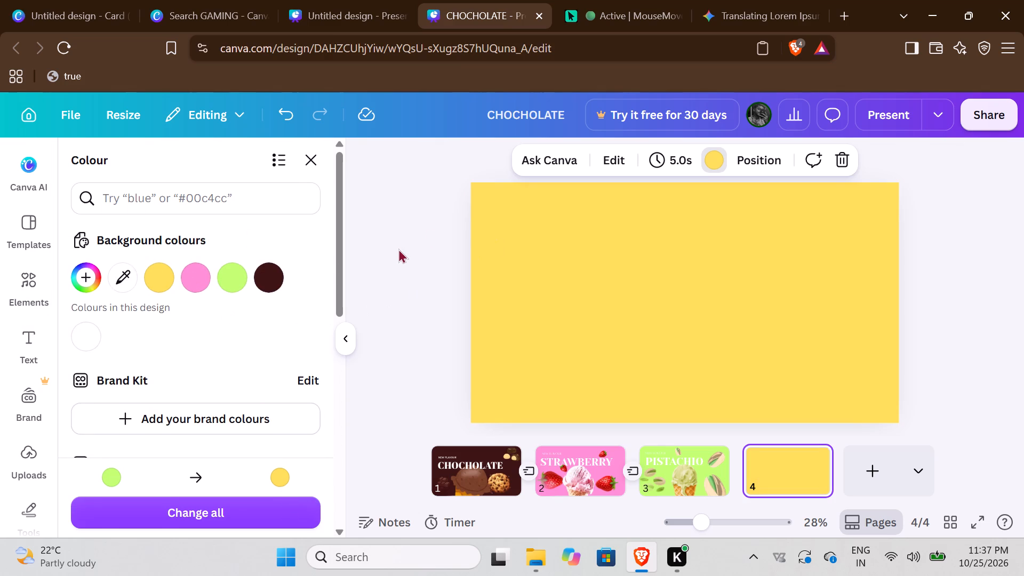
Add the heading PINEAPPLE to the yellow page and set it in the Yeseva One font.
left_click(668, 465)
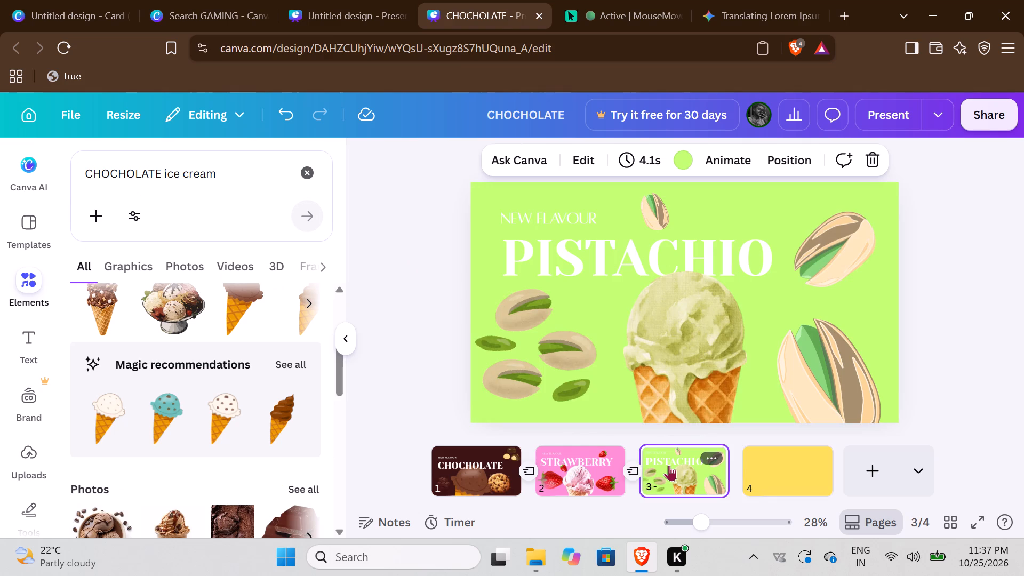
left_click(817, 465)
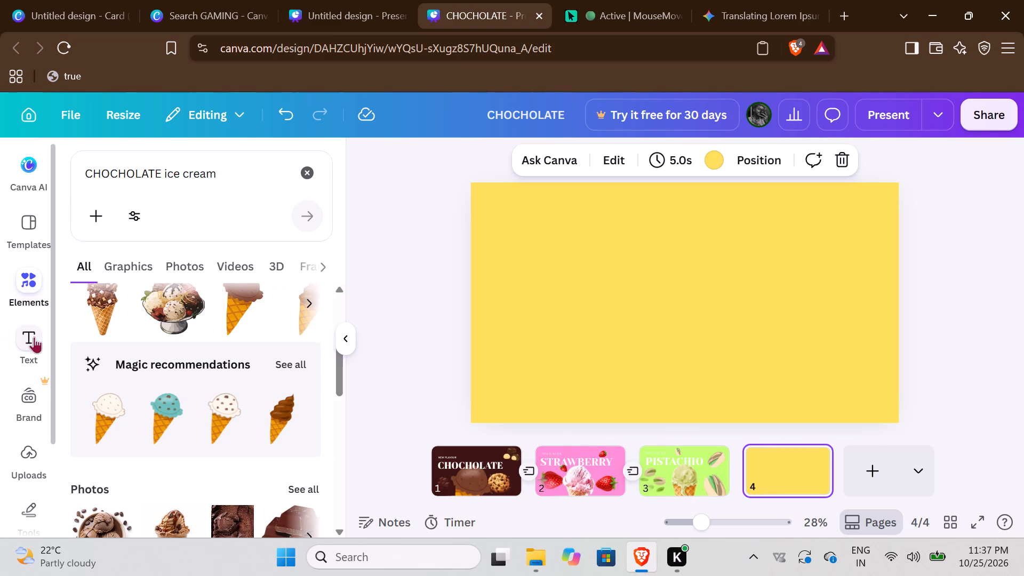
left_click(34, 337)
left_click(229, 410)
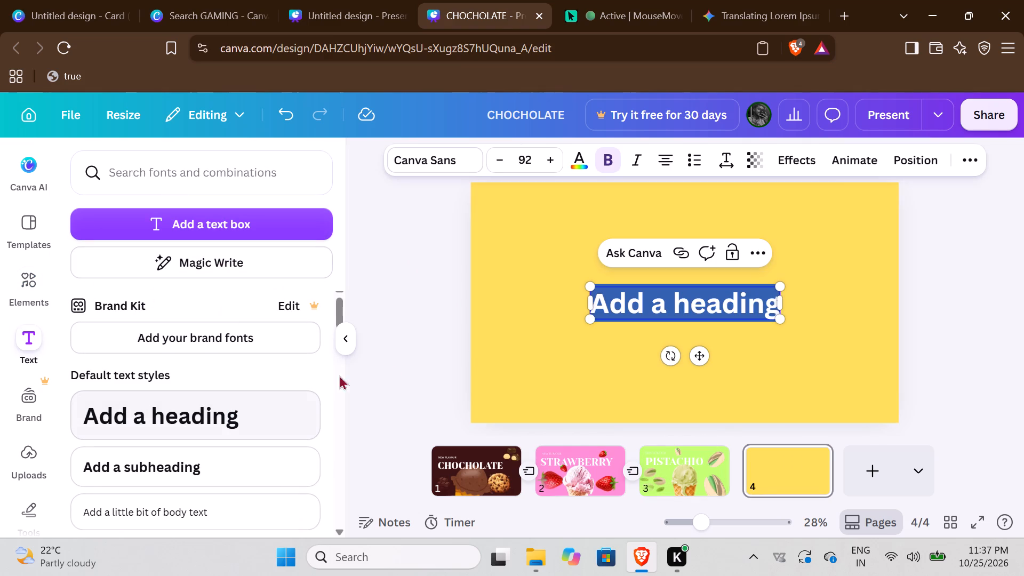
key("BackSpace")
type("PINEAPPLE")
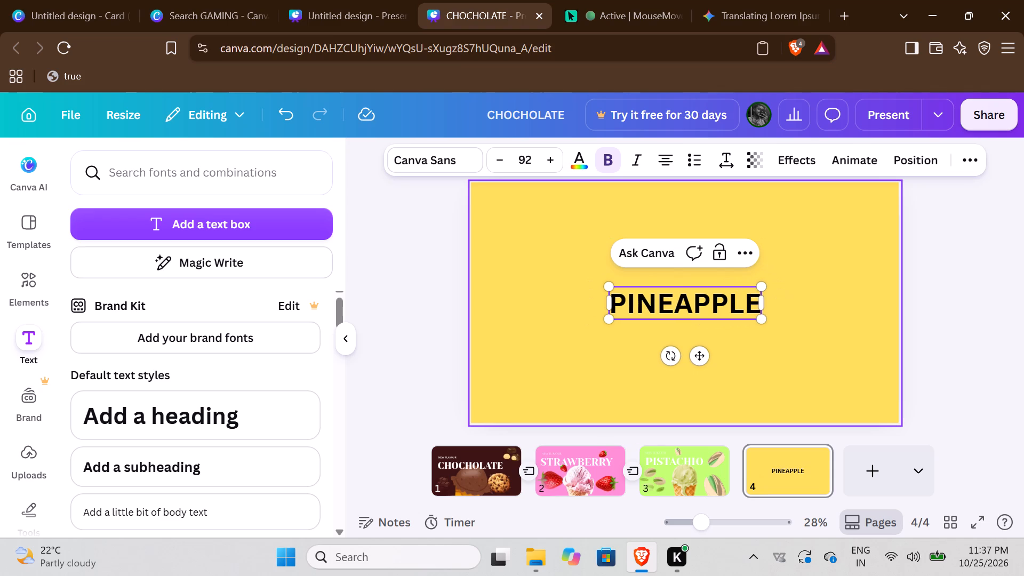
left_click(450, 163)
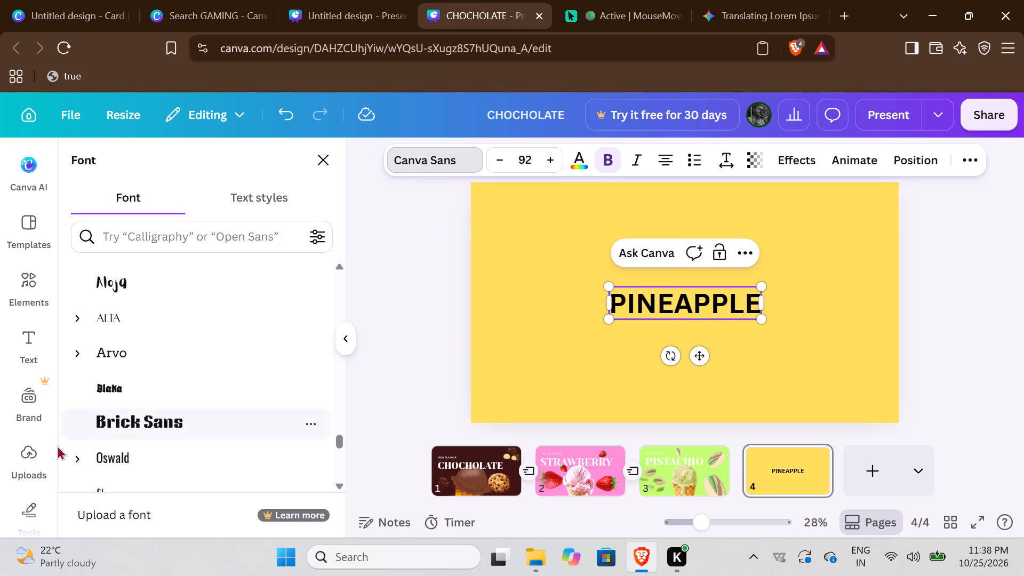
scroll(130, 328, "up", 4)
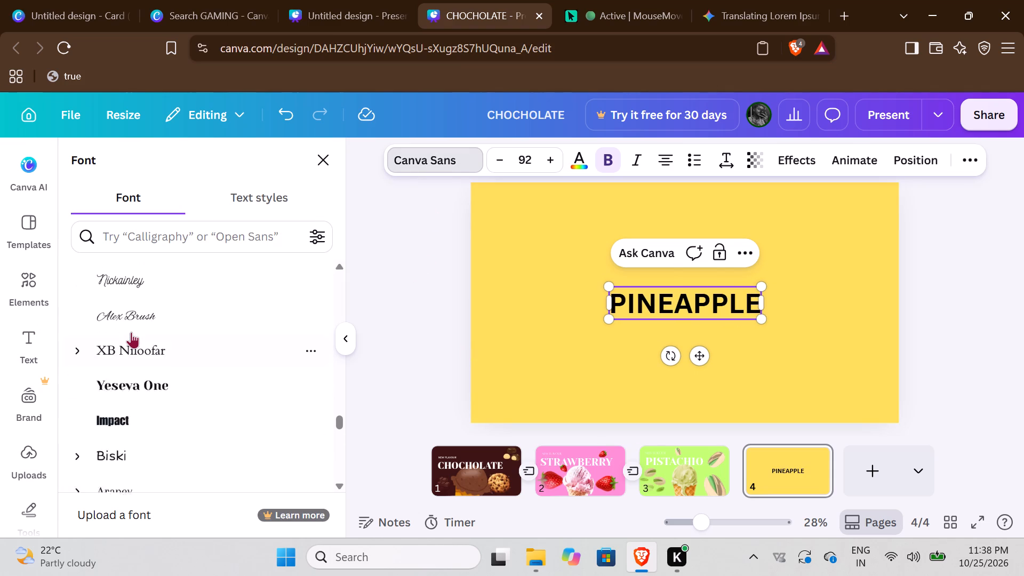
left_click(142, 395)
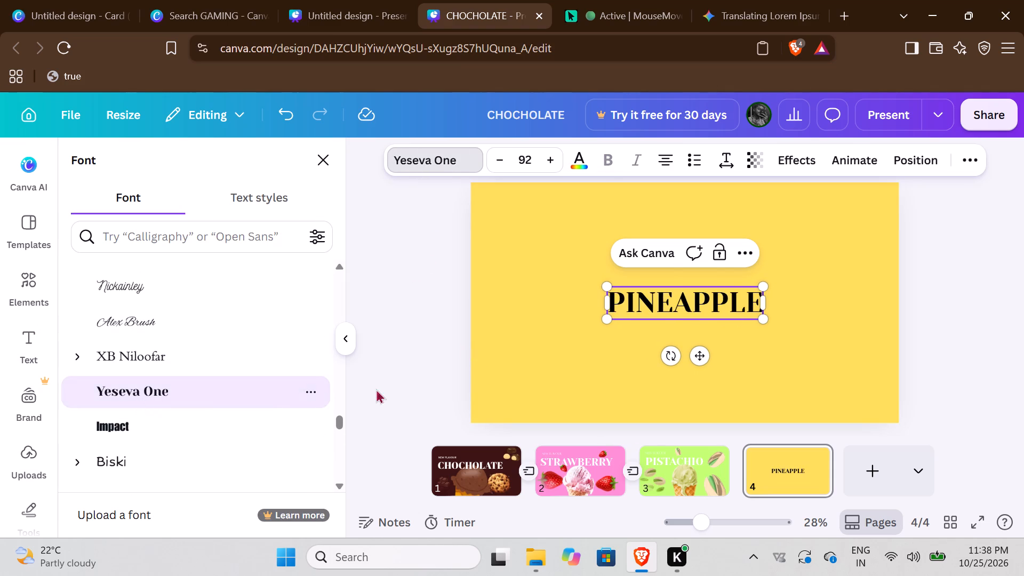
Enlarge the PINEAPPLE heading to about size 176 and place it in the page's upper left area.
left_click_drag(610, 287, 557, 276)
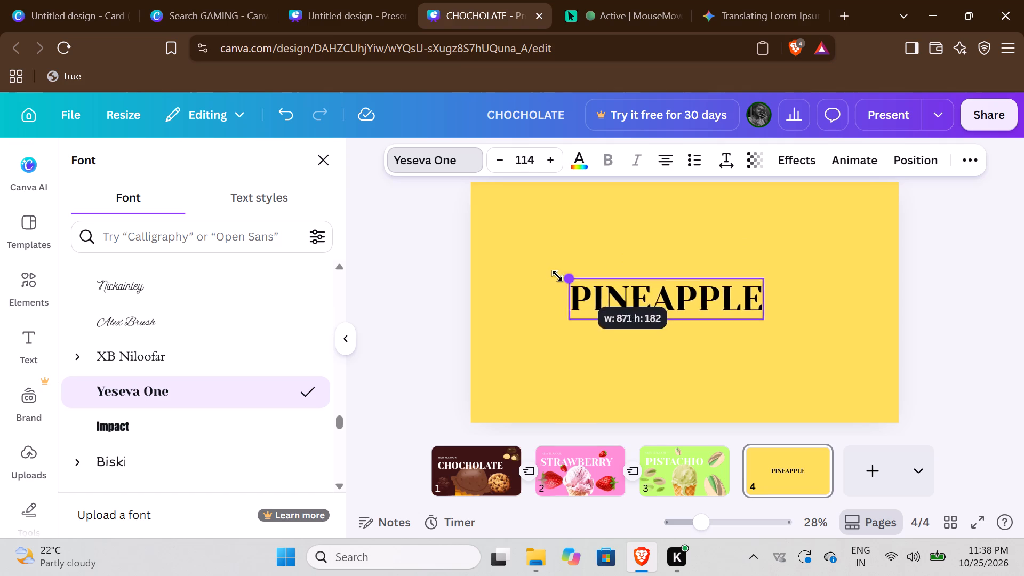
left_click_drag(557, 276, 484, 263)
left_click_drag(627, 297, 627, 266)
left_click(668, 358)
left_click_drag(590, 282, 595, 247)
left_click_drag(773, 283, 790, 287)
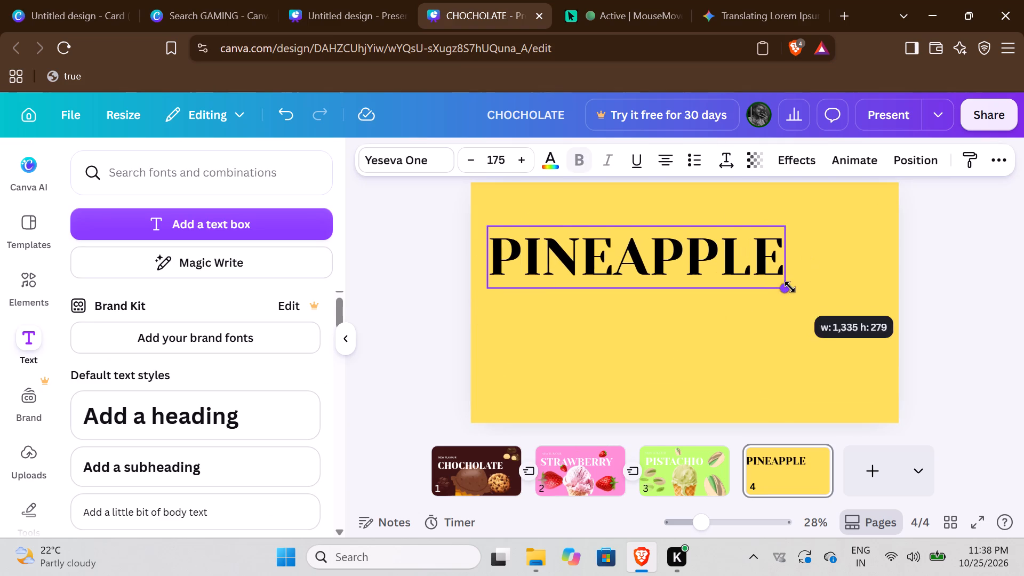
left_click_drag(790, 287, 791, 287)
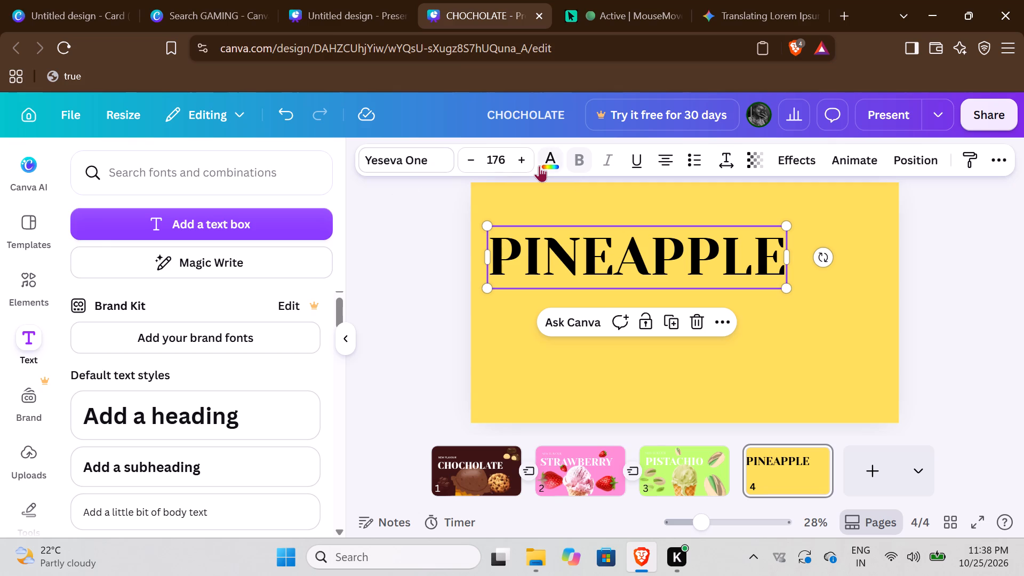
Change the PINEAPPLE heading's text colour to white.
left_click(550, 163)
left_click(159, 278)
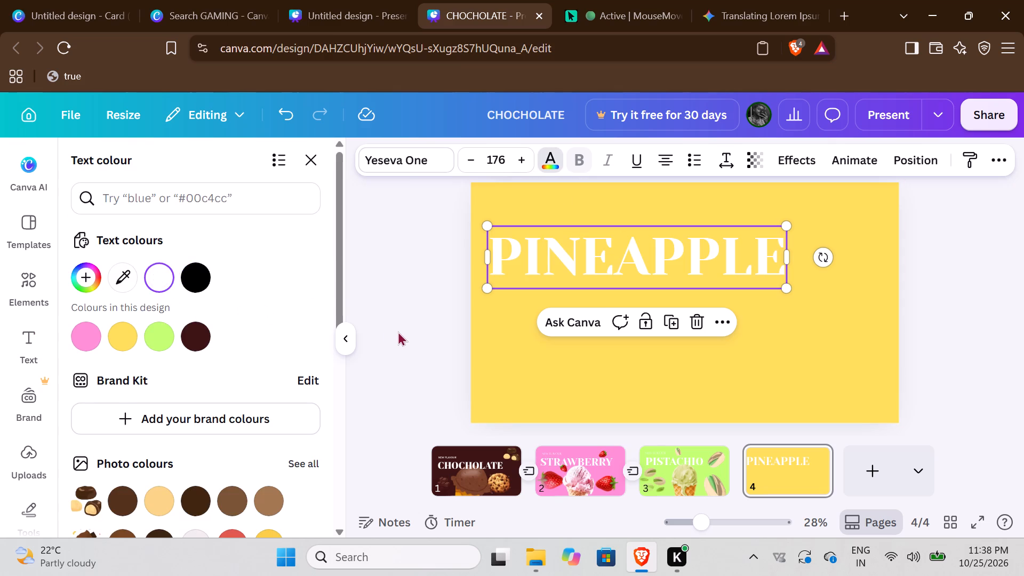
left_click(404, 333)
left_click(404, 333)
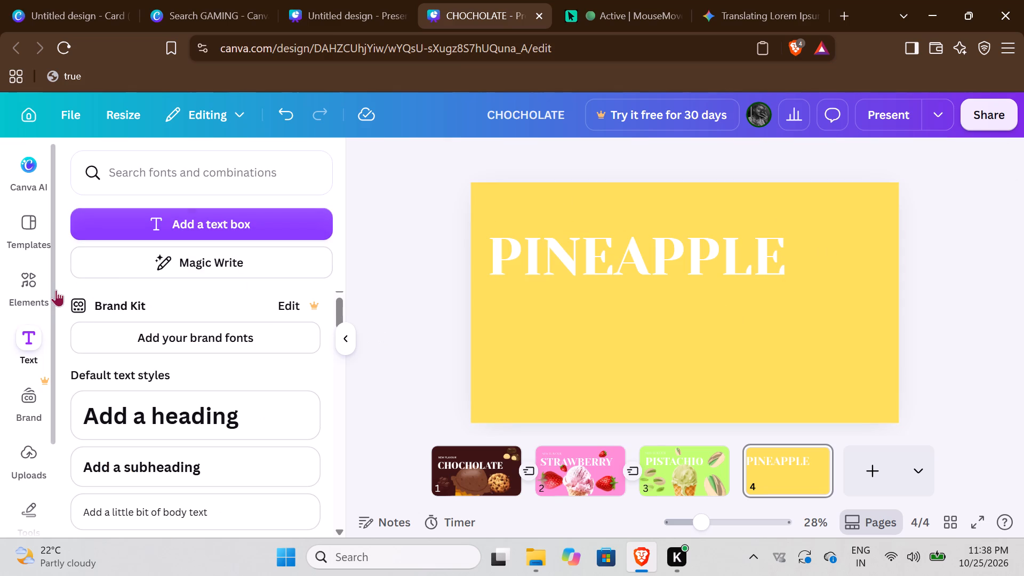
Add a subheading reading NEW FLAVOUR to the PINEAPPLE page.
left_click(147, 455)
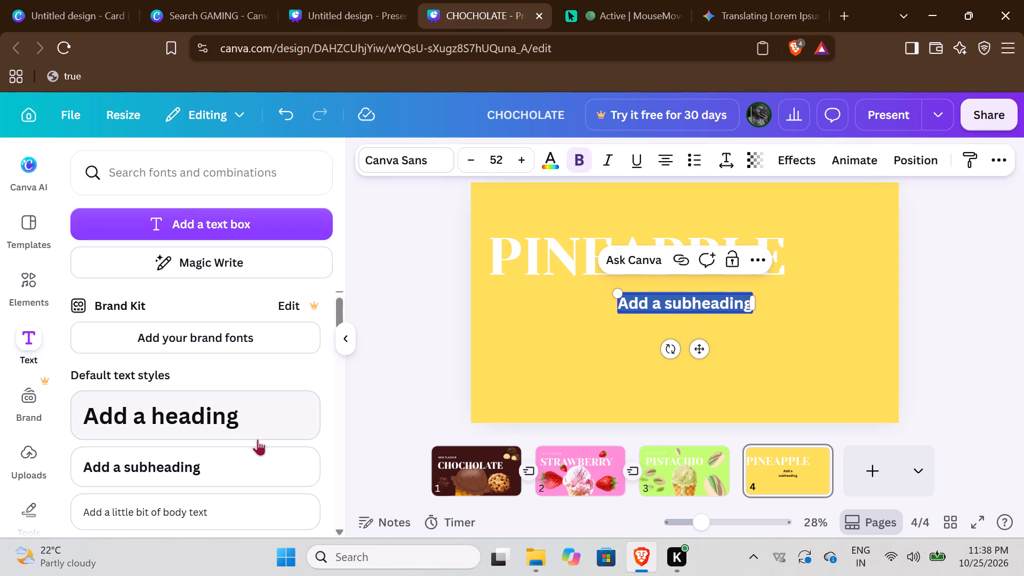
key("BackSpace")
type("PI")
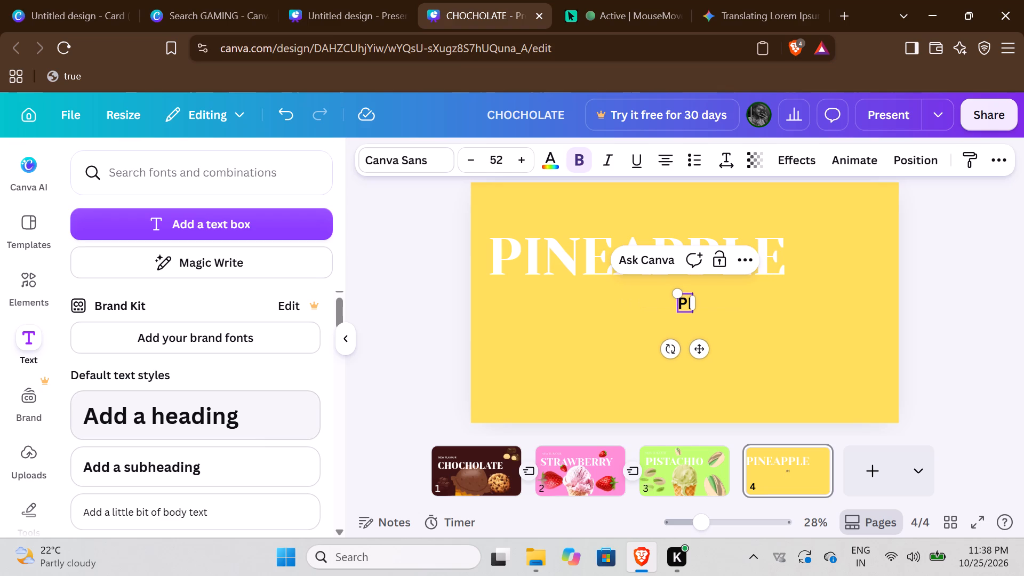
key("BackSpace")
key("BackSpace")
key("BackSpace")
type("NEW FLAV")
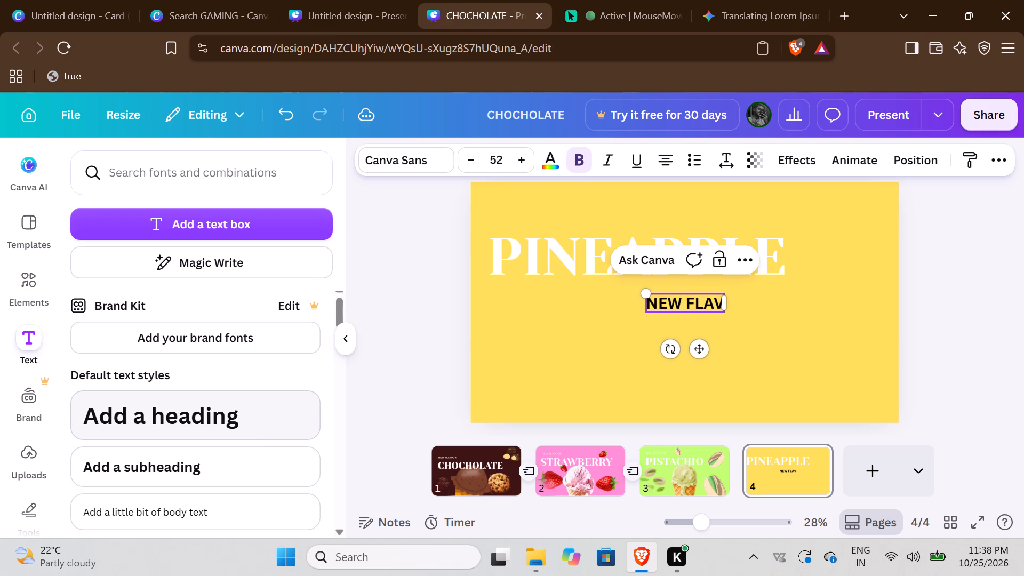
type("OUR")
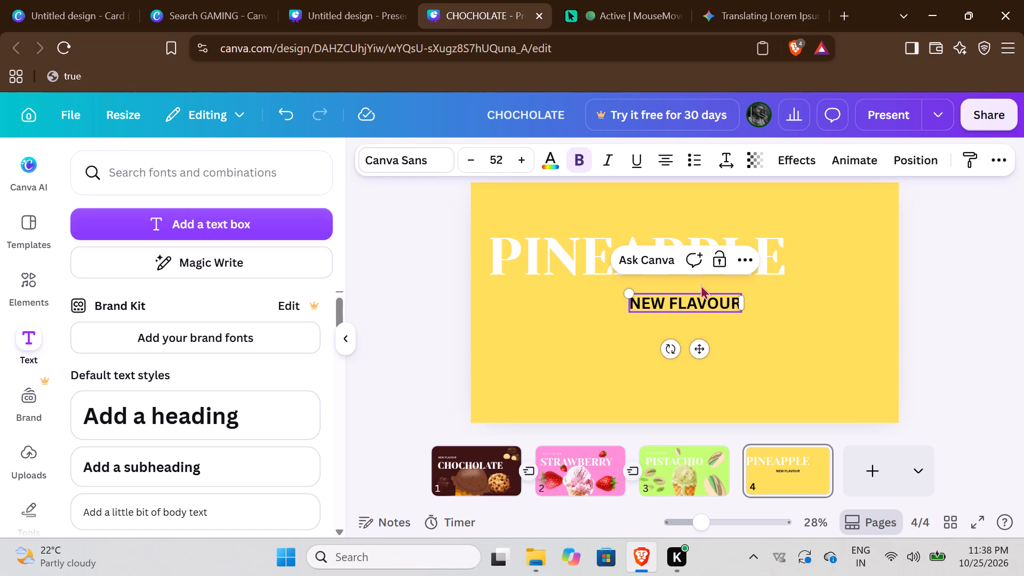
Set the NEW FLAVOUR subheading on the PINEAPPLE page in the Alta font.
left_click(412, 167)
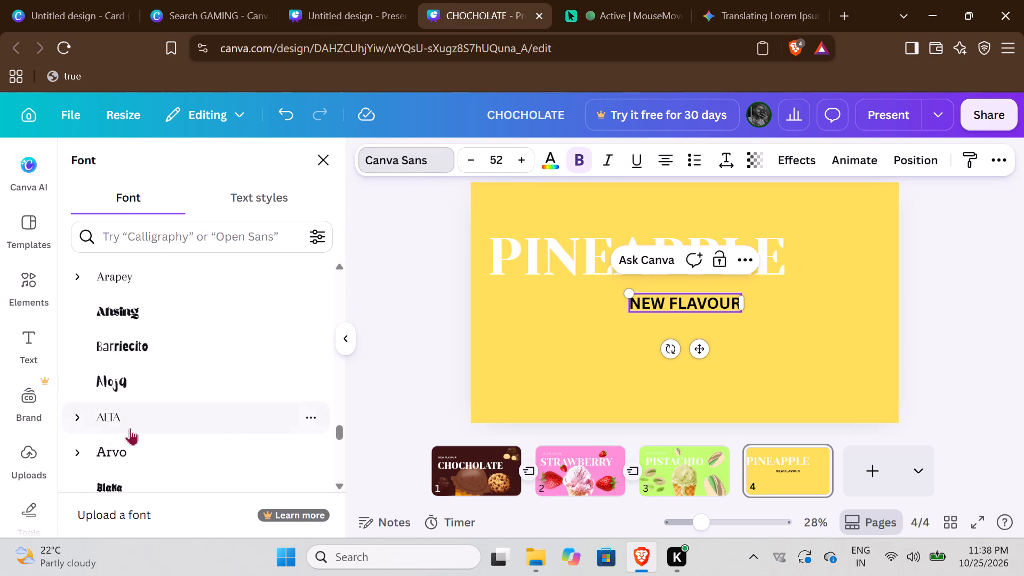
scroll(139, 419, "down", 2)
left_click(113, 472)
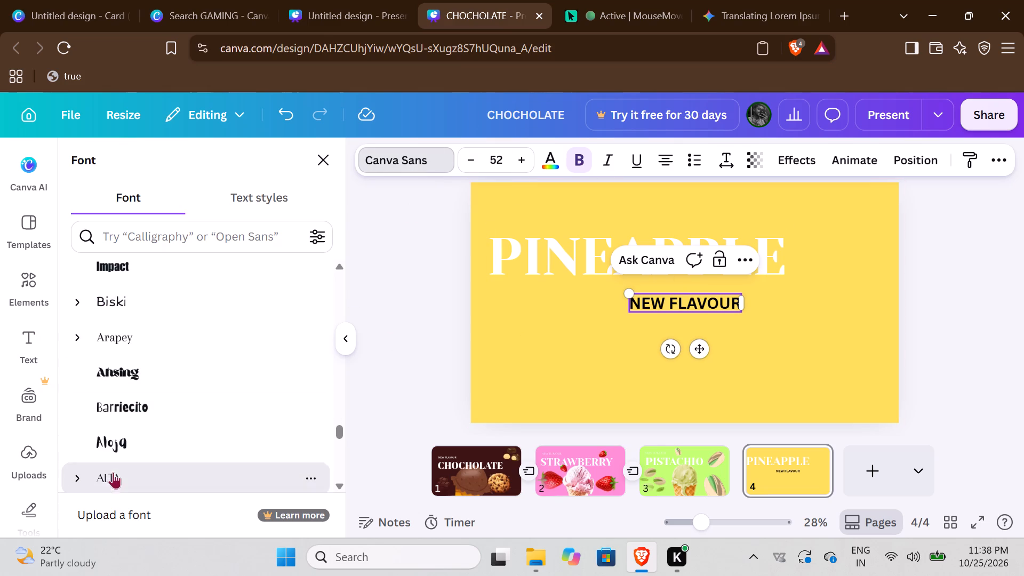
Change the NEW FLAVOUR subheading's text colour to white, applying the colour change across the page.
left_click(552, 164)
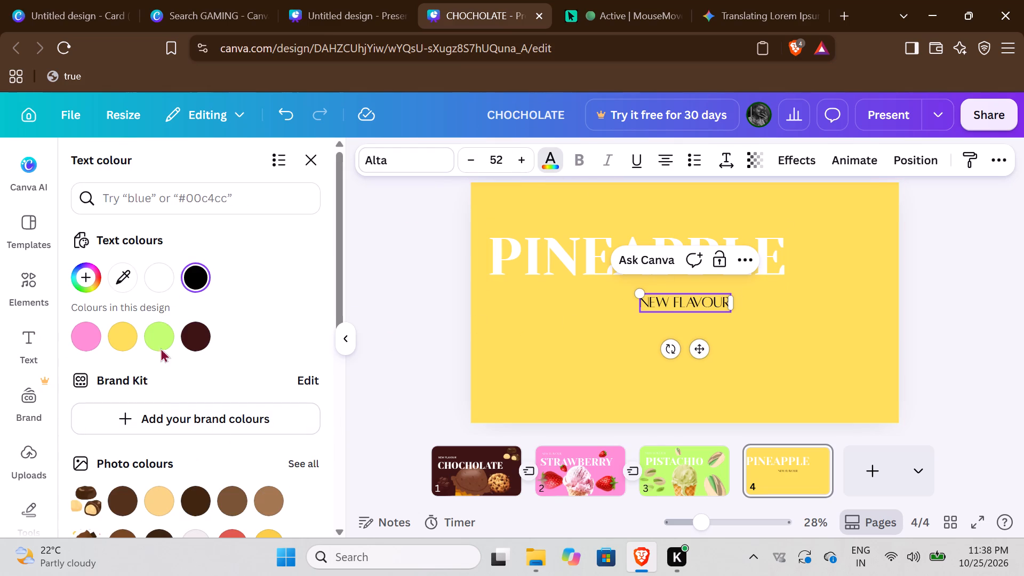
left_click(153, 277)
left_click(220, 514)
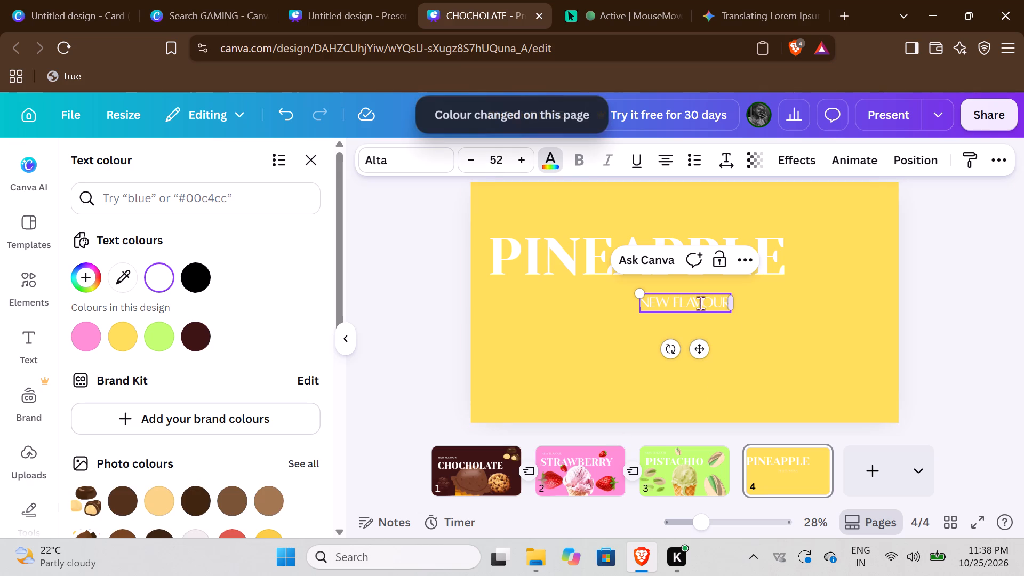
Place the NEW FLAVOUR subheading just above the PINEAPPLE heading, aligned with the heading's left edge.
left_click(698, 302)
left_click_drag(701, 350, 547, 274)
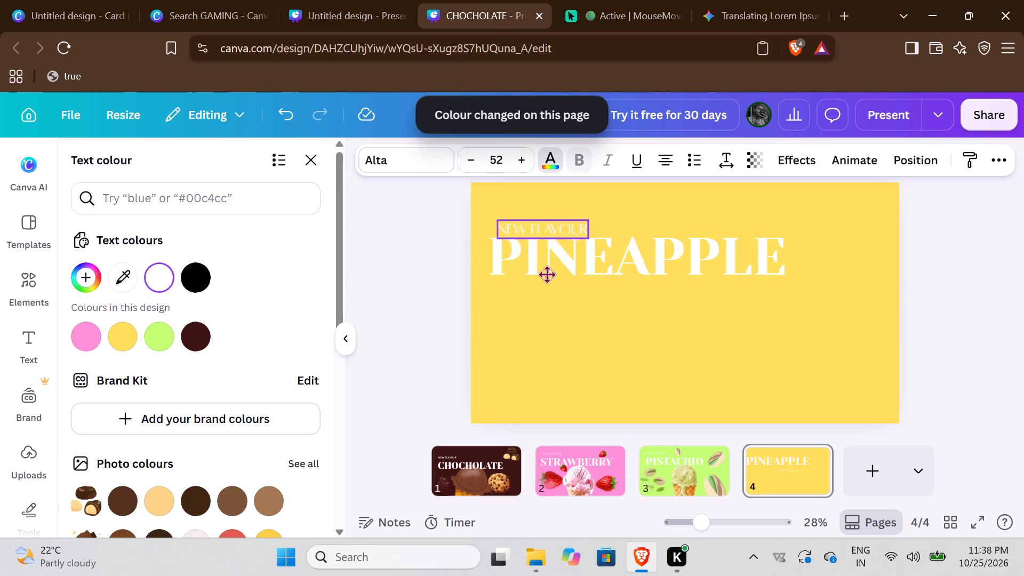
left_click_drag(547, 274, 551, 269)
left_click(412, 321)
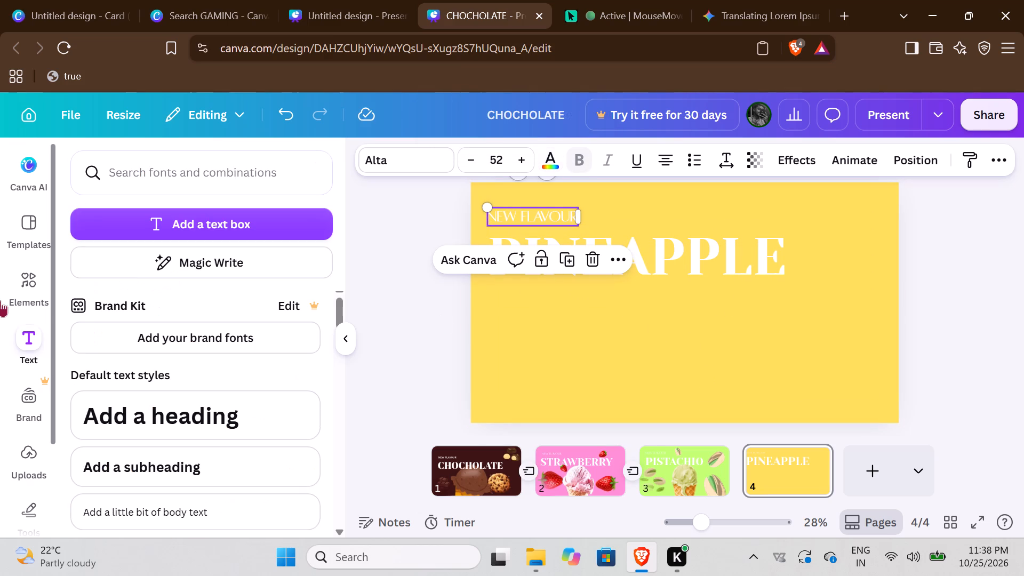
Open the Elements library and clear the earlier CHOCHOLATE ice cream search.
left_click(27, 289)
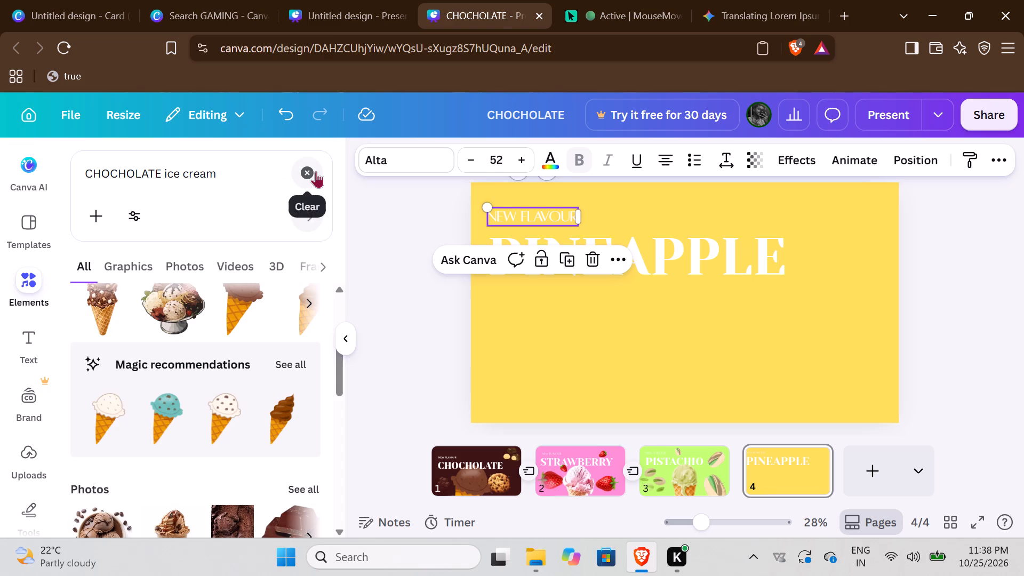
left_click(316, 171)
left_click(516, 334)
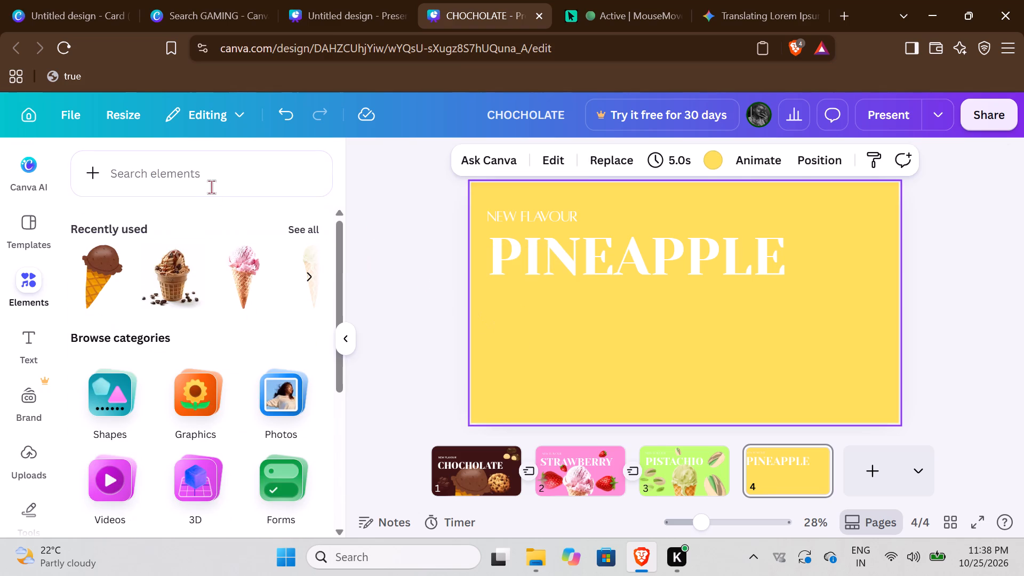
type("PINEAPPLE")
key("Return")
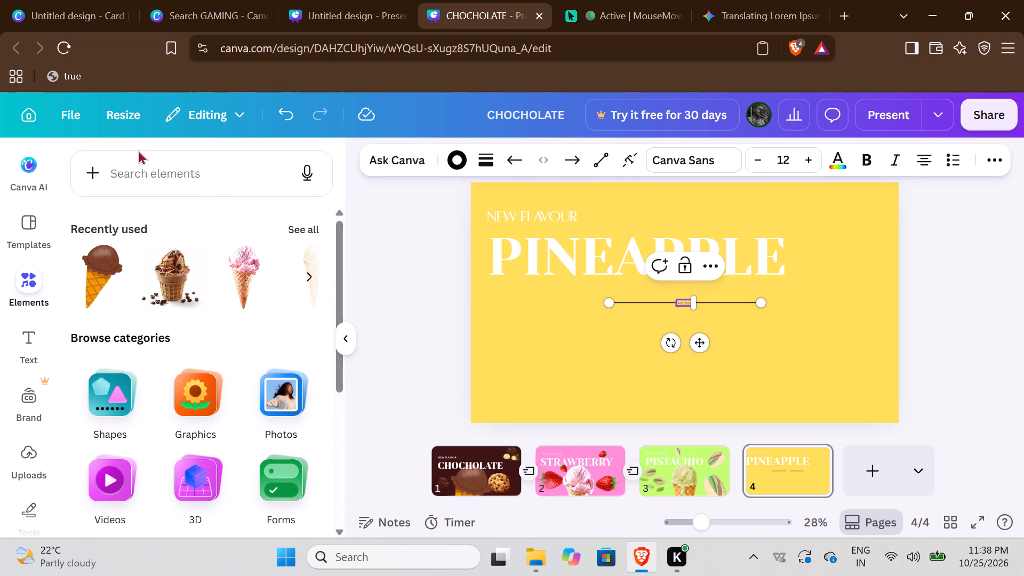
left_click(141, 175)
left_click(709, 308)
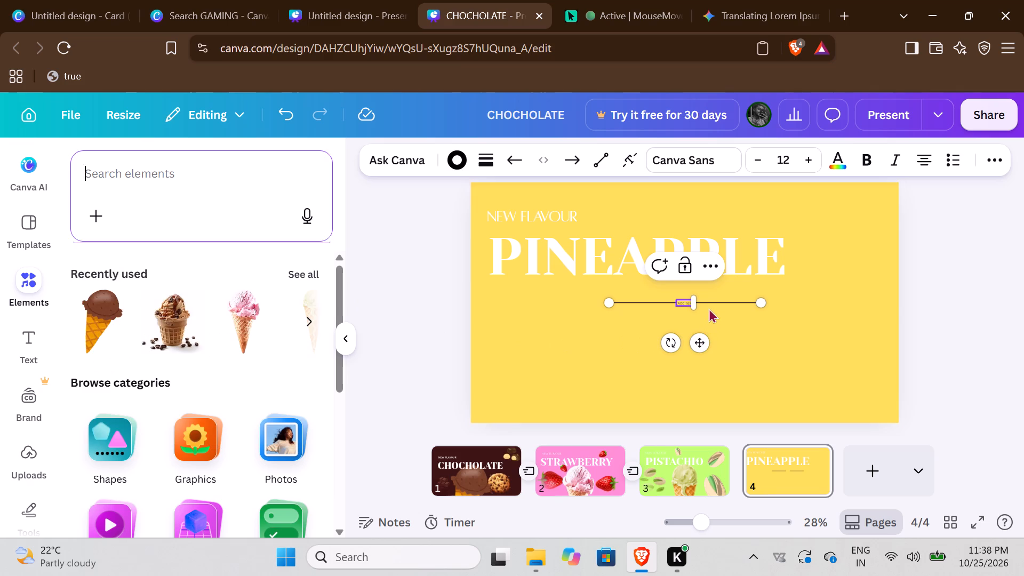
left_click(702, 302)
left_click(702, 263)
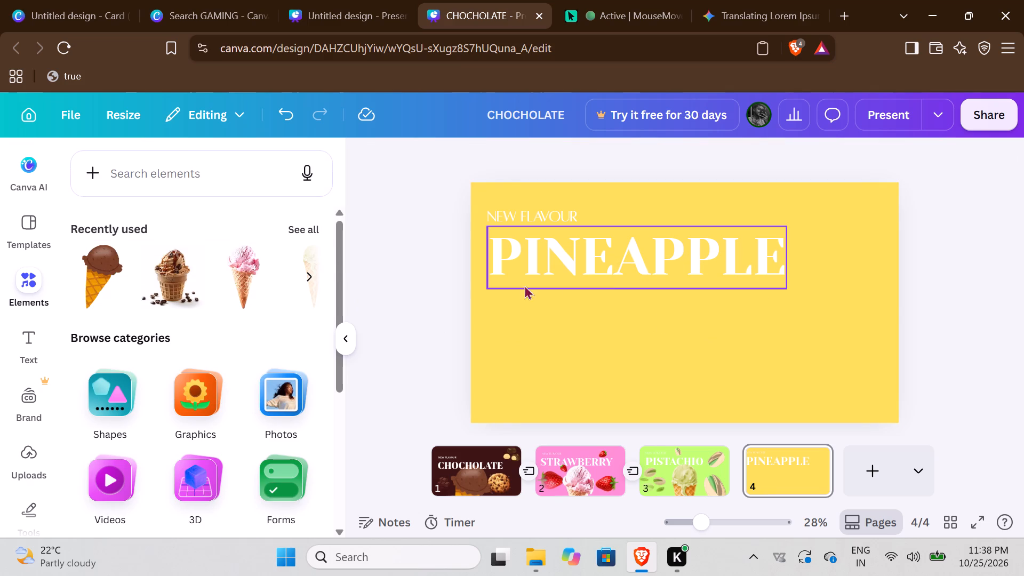
Search the Elements library for PINEAPPLE and browse the graphics results for a pineapple slice.
left_click(185, 174)
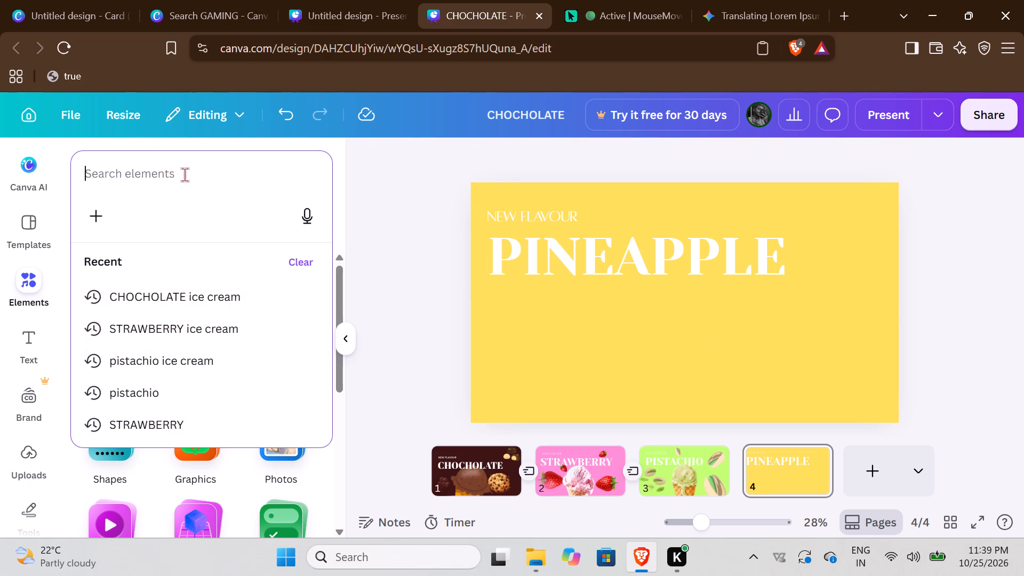
key("p")
type("INE")
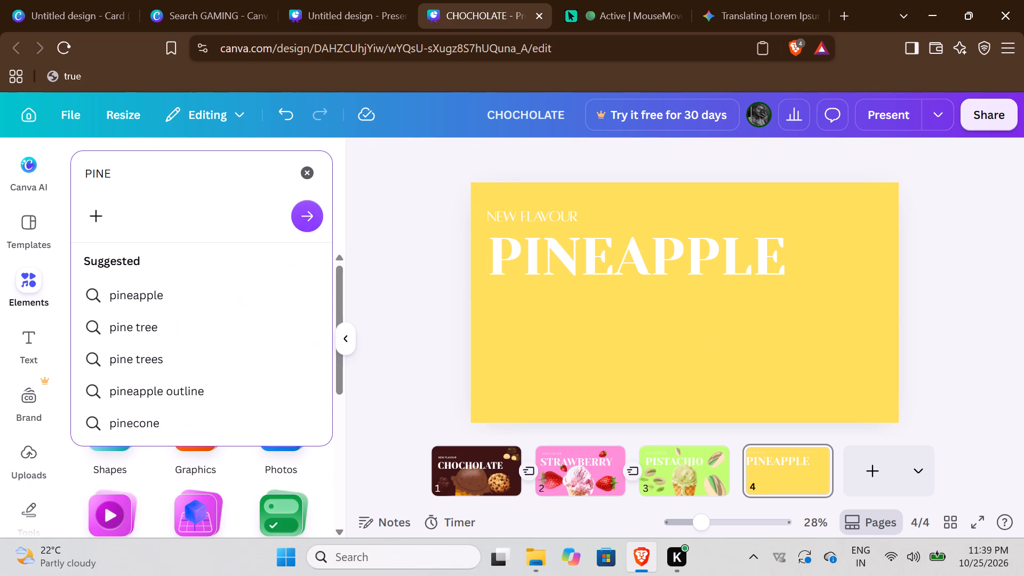
type("APPLE")
key("Return")
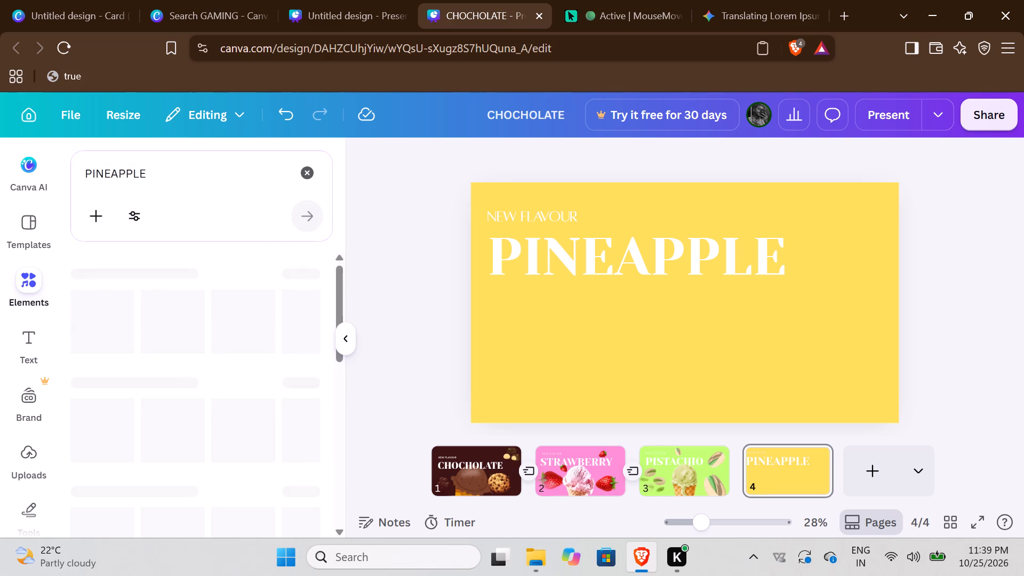
scroll(107, 397, "down", 2)
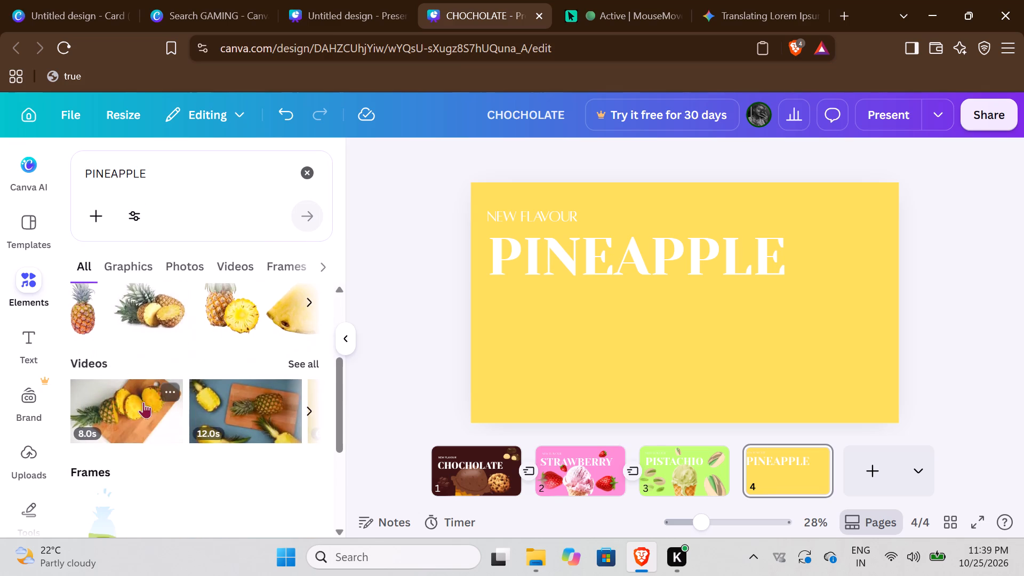
scroll(188, 379, "up", 3)
left_click(307, 305)
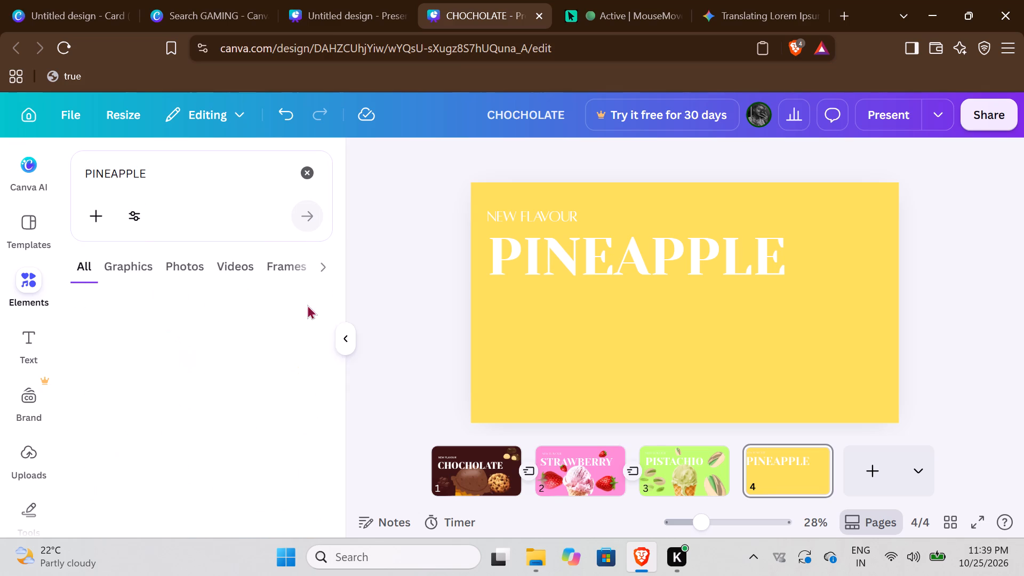
scroll(194, 379, "down", 3)
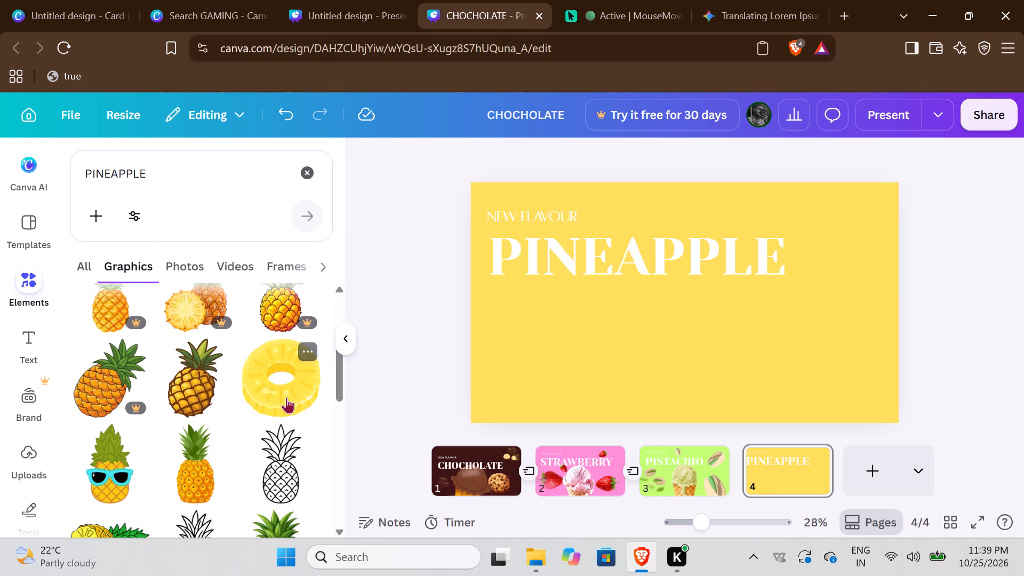
Add the yellow pineapple ring graphic to the page and shrink it to roughly half size.
left_click(286, 397)
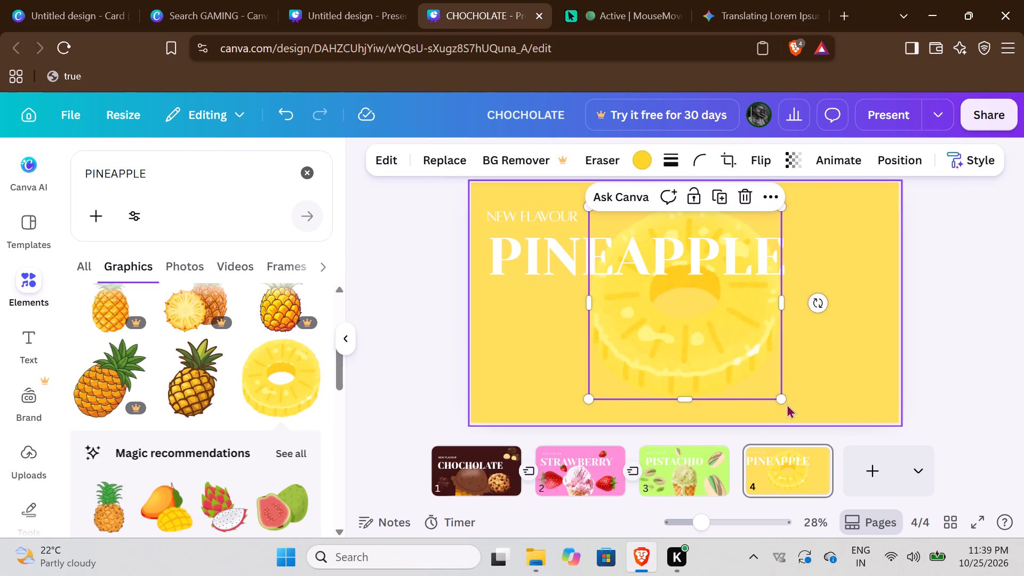
left_click_drag(785, 399, 686, 293)
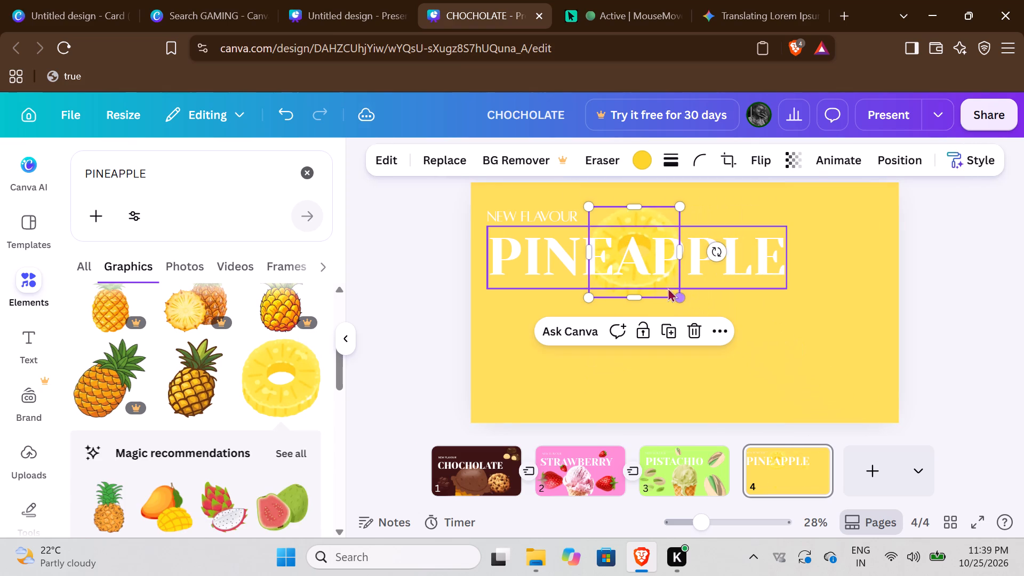
left_click_drag(655, 399, 655, 390)
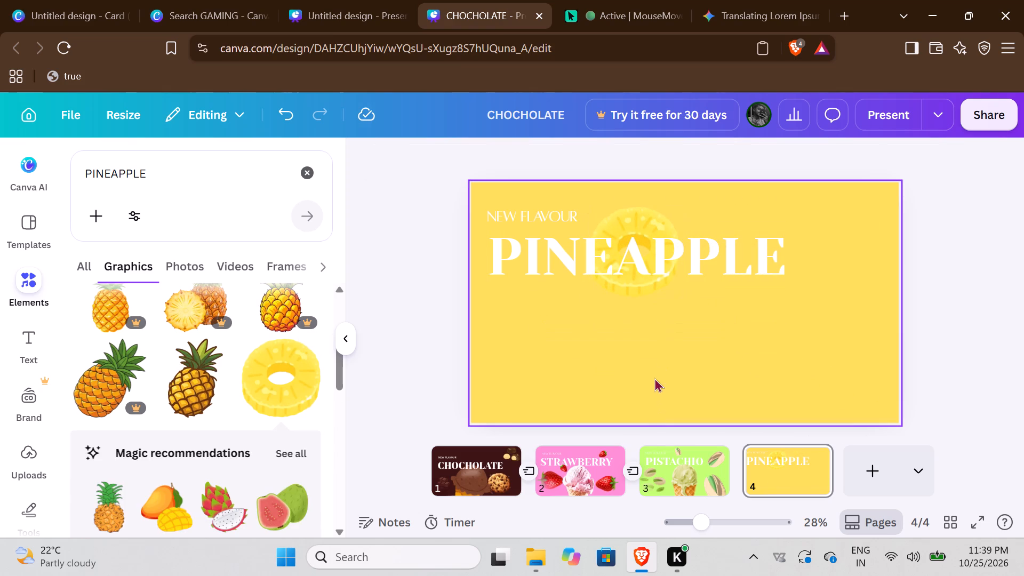
left_click(655, 290)
left_click(658, 297)
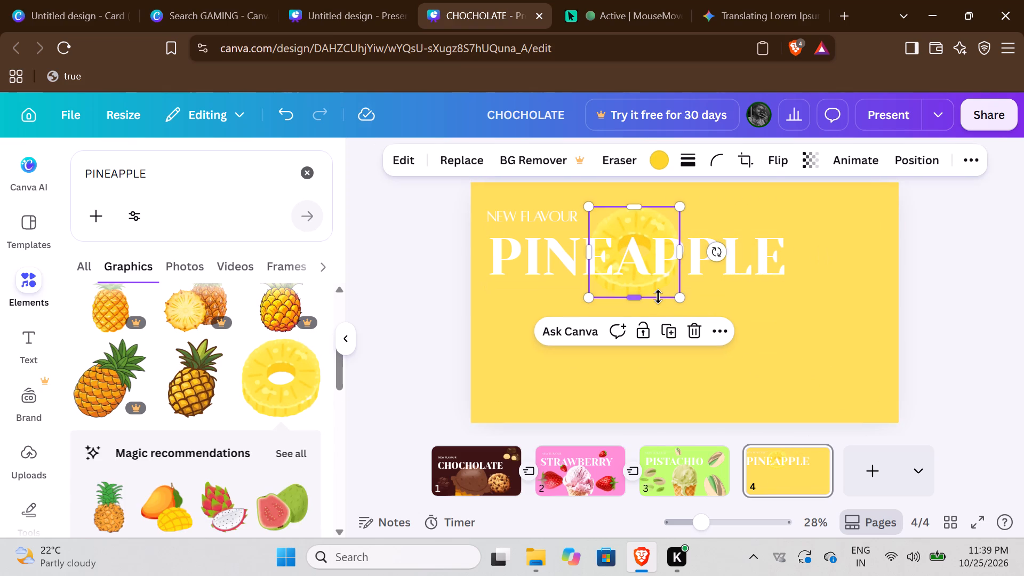
Extend the pineapple ring's frame downward, scale it down and move it below the PINEAPPLE heading.
left_click_drag(658, 297, 673, 410)
left_click_drag(636, 314, 665, 395)
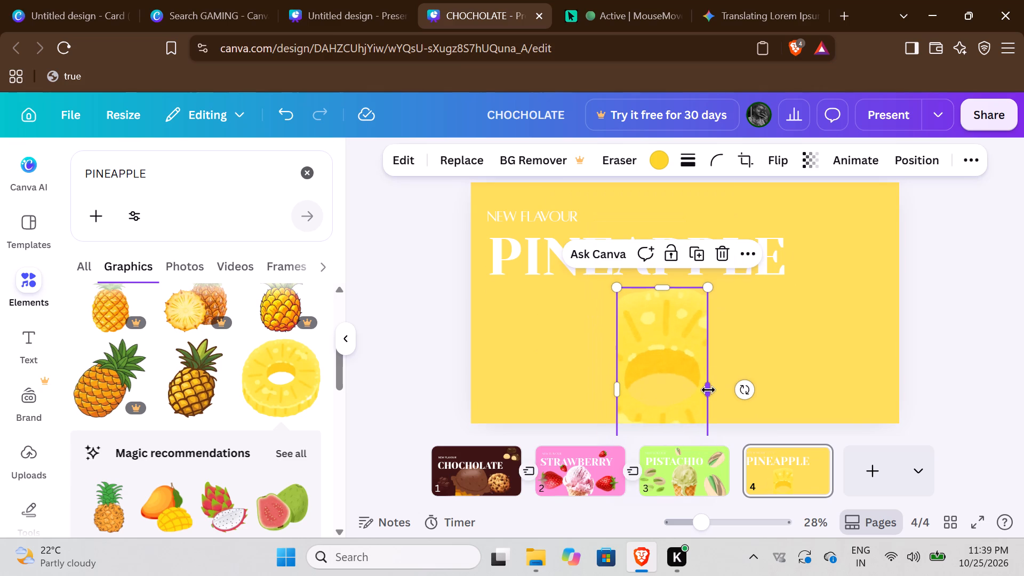
left_click_drag(707, 291, 669, 355)
left_click_drag(653, 403, 652, 349)
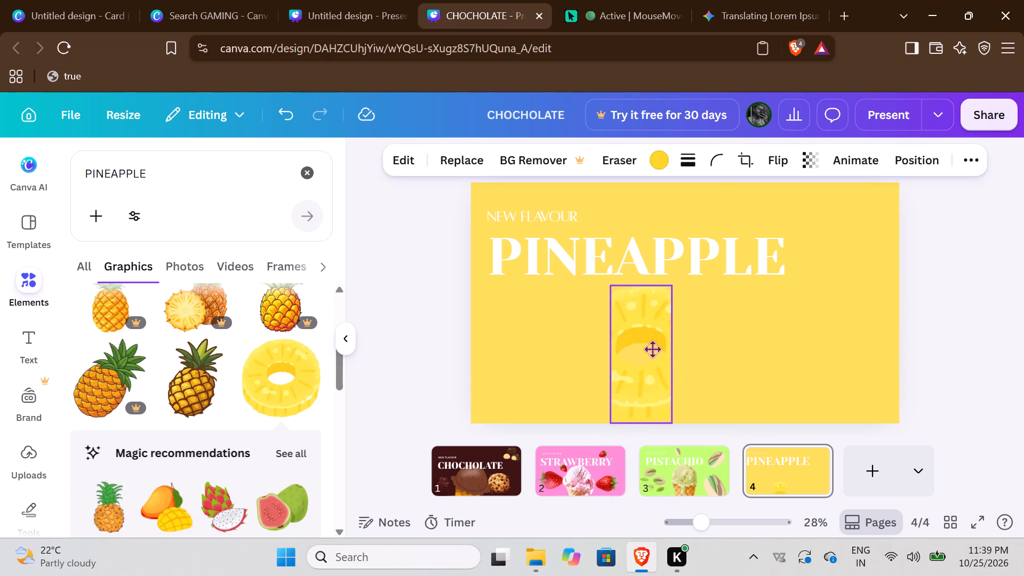
left_click_drag(652, 349, 650, 338)
Widen the pineapple ring's frame on both sides to about 702 and extend its top edge to show the full ring.
left_click_drag(680, 356, 747, 353)
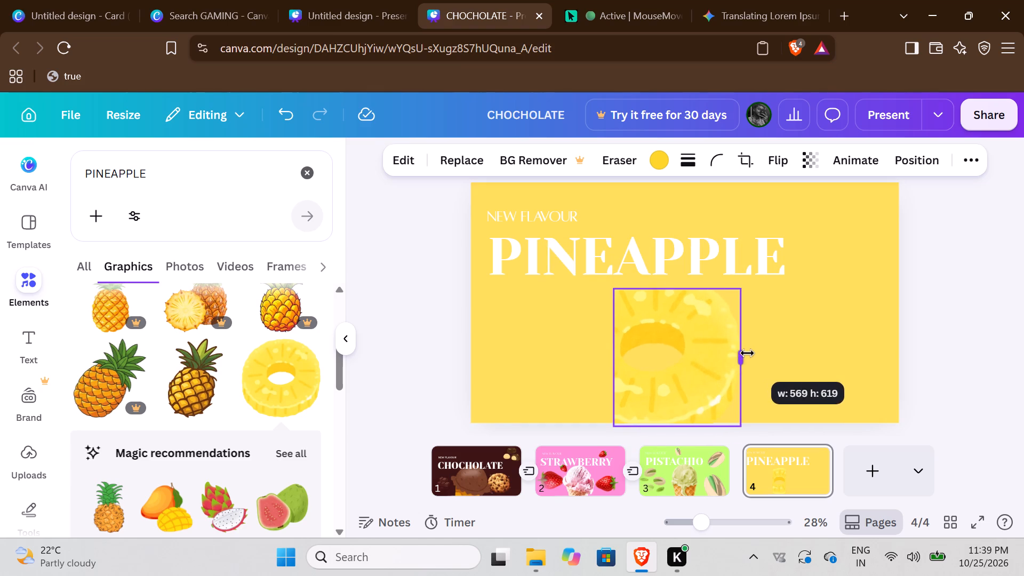
left_click_drag(747, 353, 723, 353)
left_click_drag(615, 350, 562, 350)
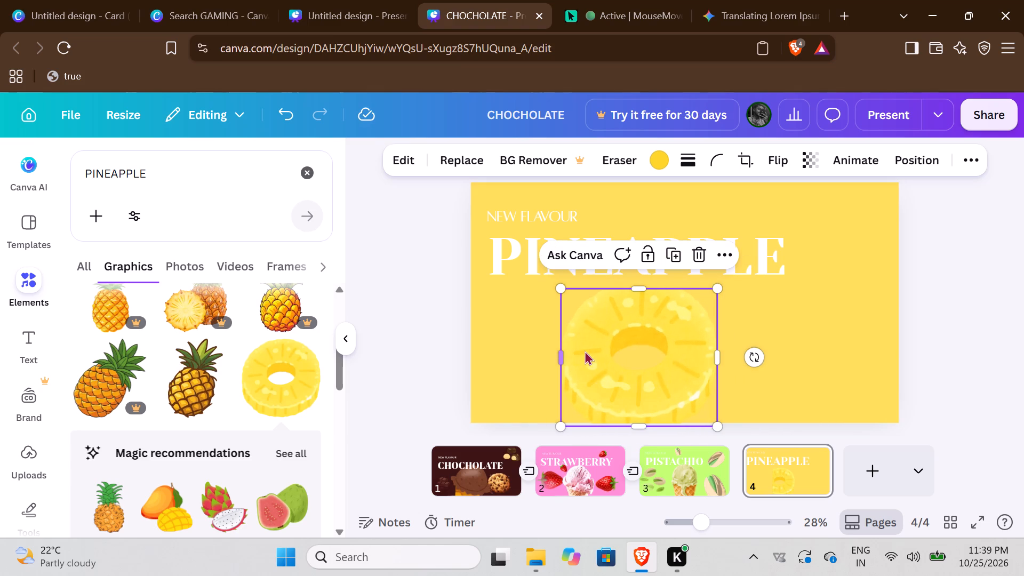
left_click_drag(638, 292, 639, 275)
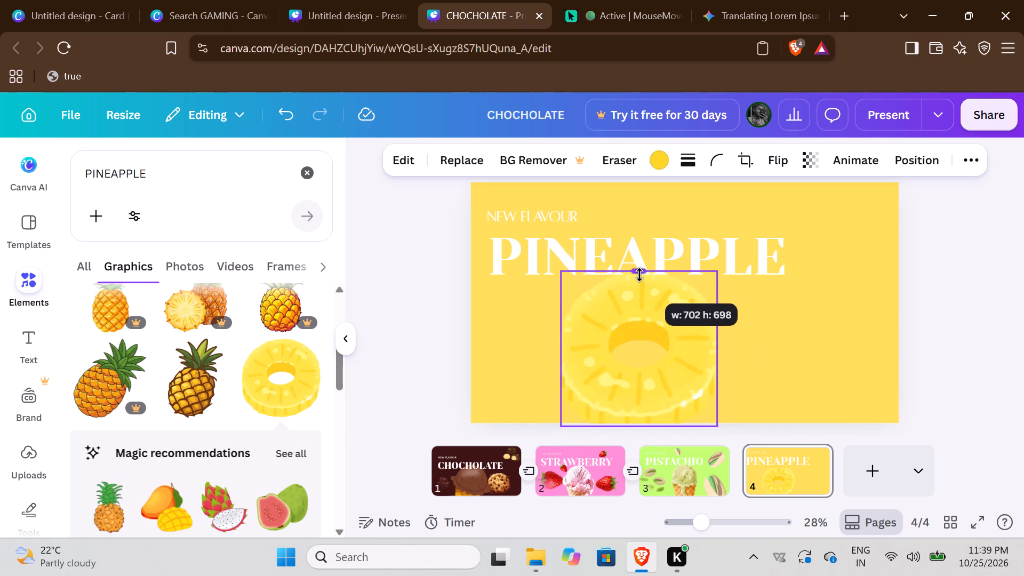
left_click_drag(639, 275, 623, 274)
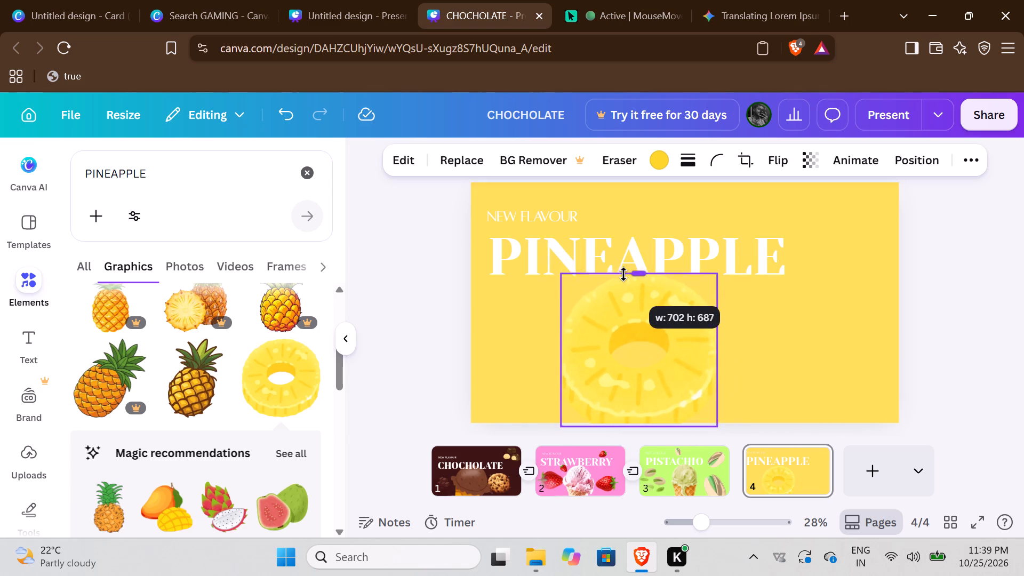
left_click_drag(623, 274, 623, 269)
left_click_drag(714, 267, 713, 268)
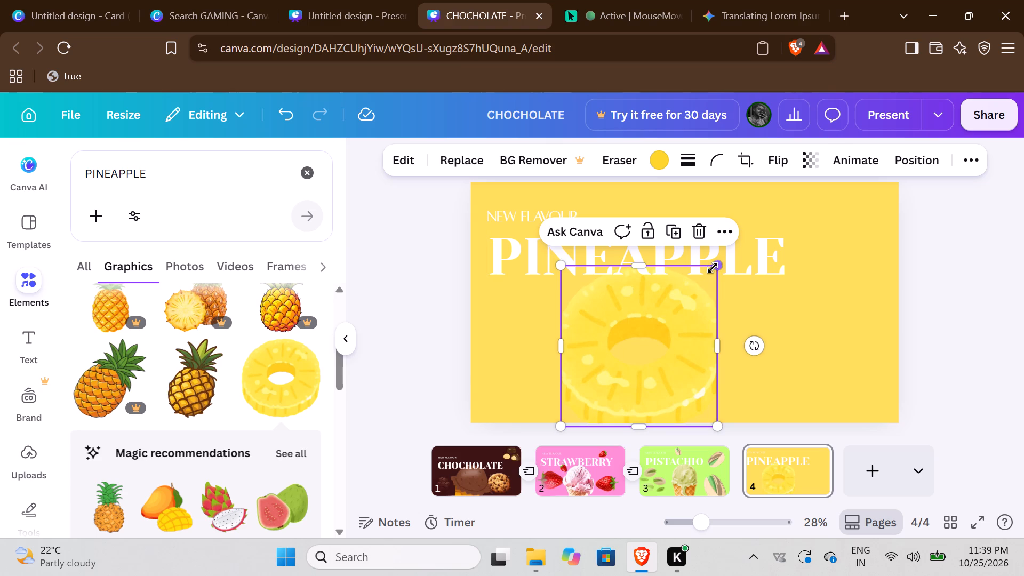
Shrink the pineapple ring to a small accent and place it to the right of the PINEAPPLE heading.
left_click_drag(713, 268, 606, 330)
left_click_drag(597, 379, 840, 231)
left_click_drag(818, 237, 818, 255)
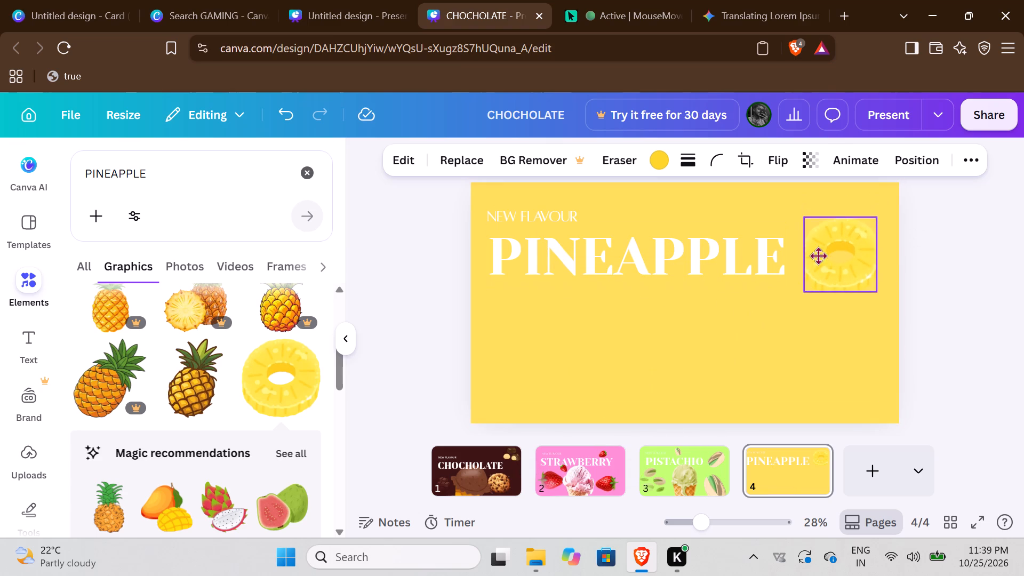
left_click_drag(818, 255, 818, 257)
Add the yellow whole pineapple graphic to the PINEAPPLE slide, shrink it and place it in the slide's lower-left corner.
scroll(225, 421, "up", 1)
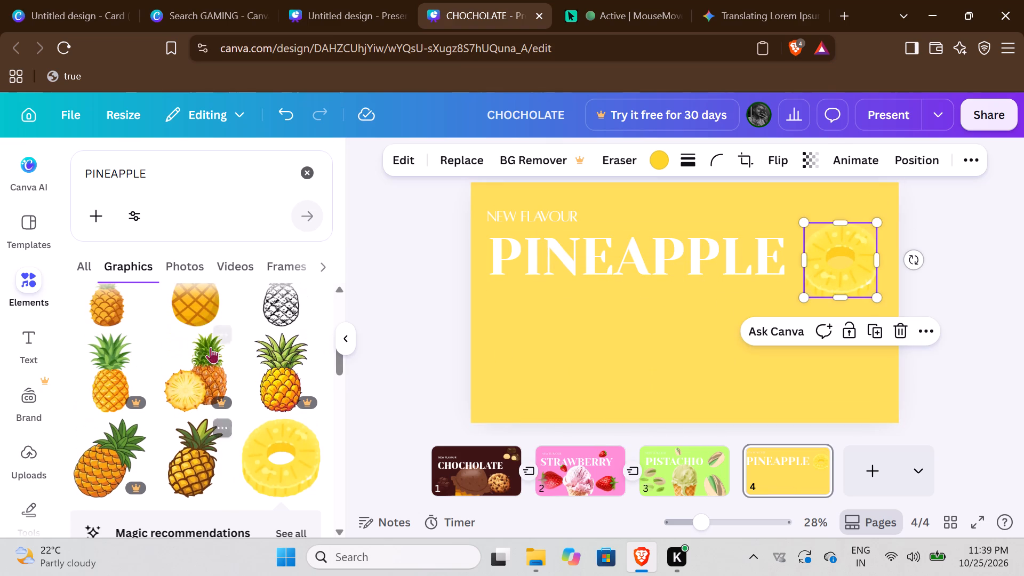
scroll(139, 319, "up", 1)
left_click(190, 307)
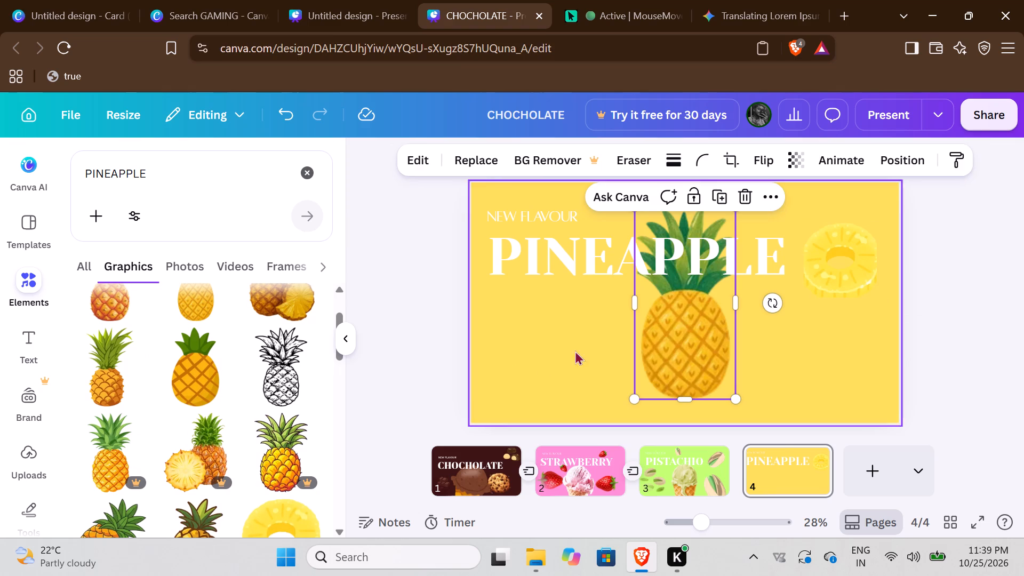
left_click_drag(737, 389, 743, 373)
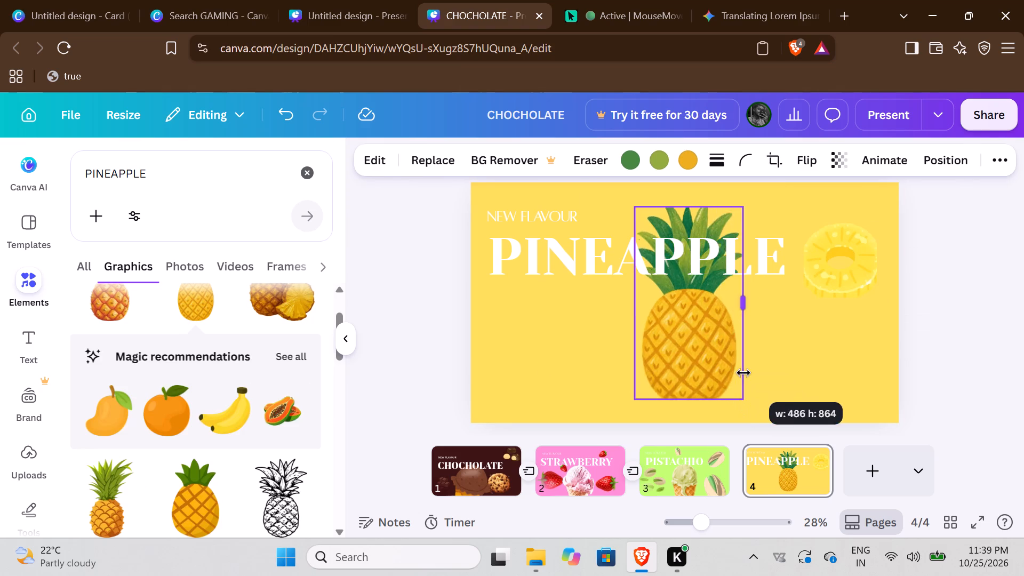
left_click_drag(743, 373, 728, 359)
left_click_drag(729, 311, 734, 310)
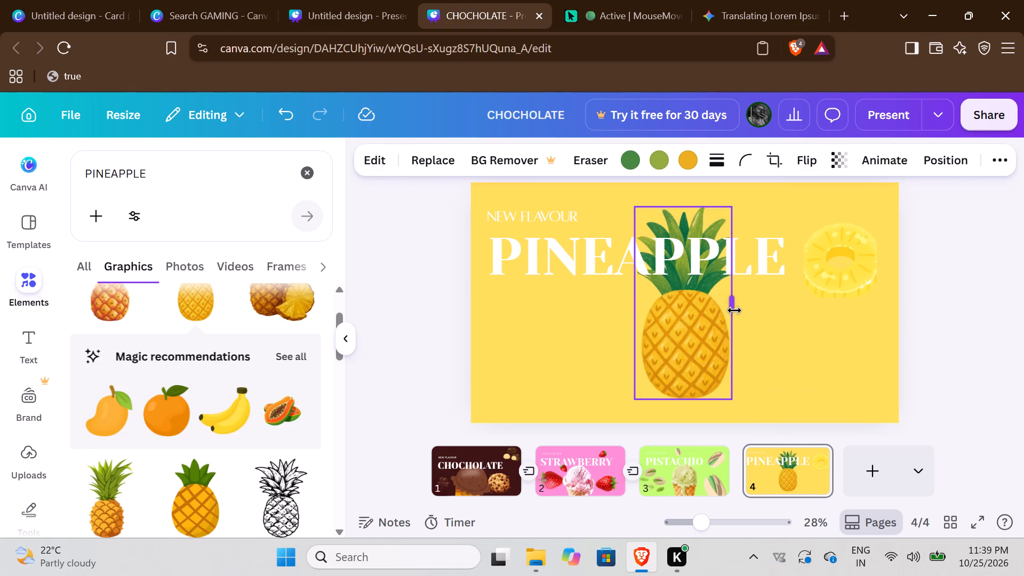
left_click_drag(734, 310, 734, 310)
left_click(778, 217)
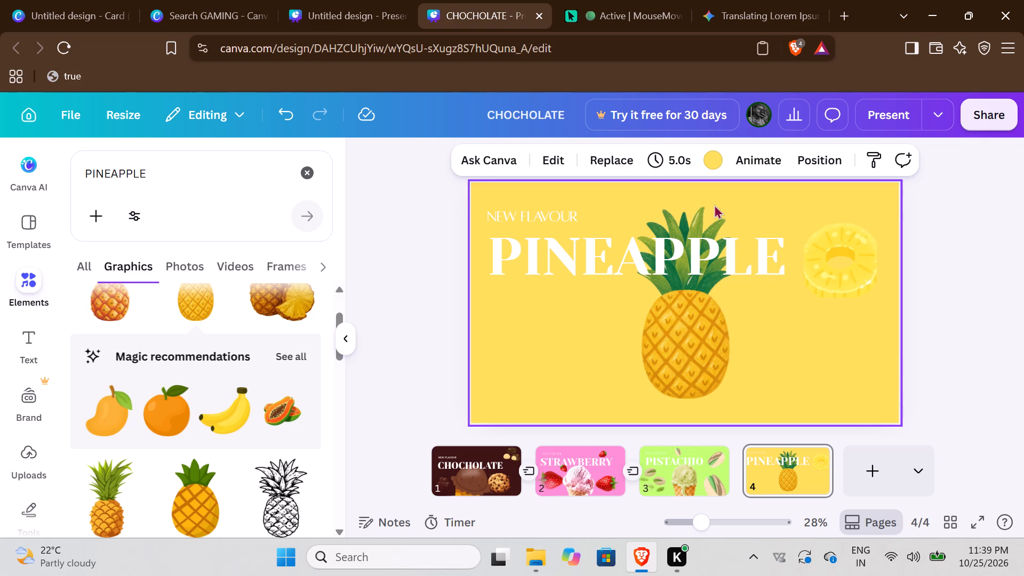
left_click(714, 204)
left_click(707, 211)
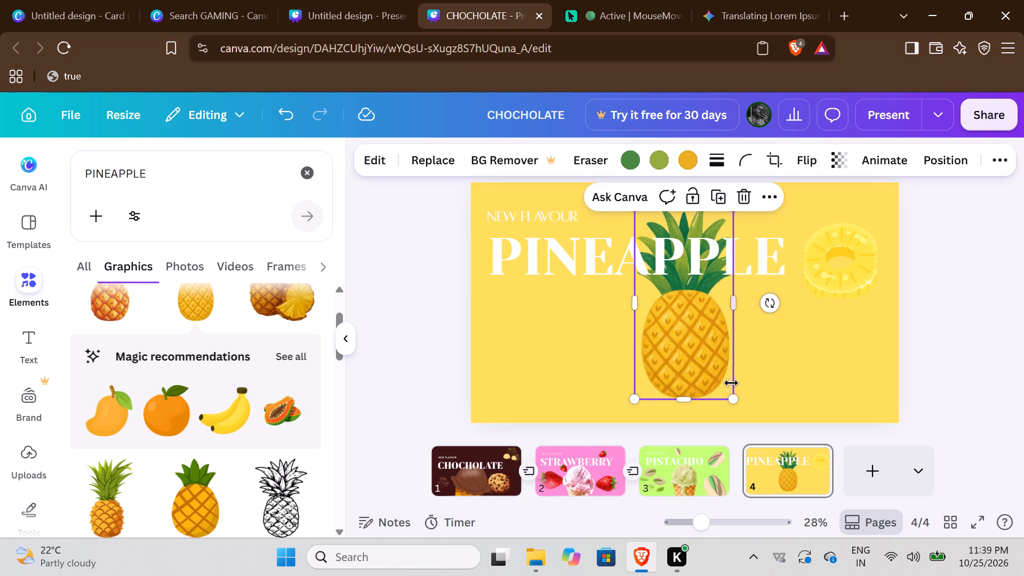
left_click_drag(730, 393, 679, 325)
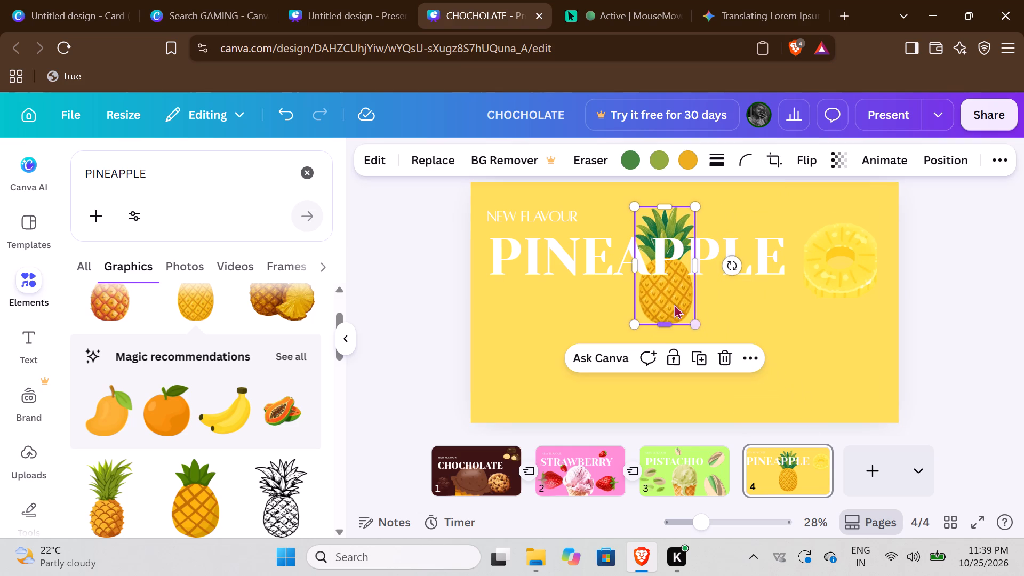
left_click_drag(666, 299, 511, 393)
left_click(596, 367)
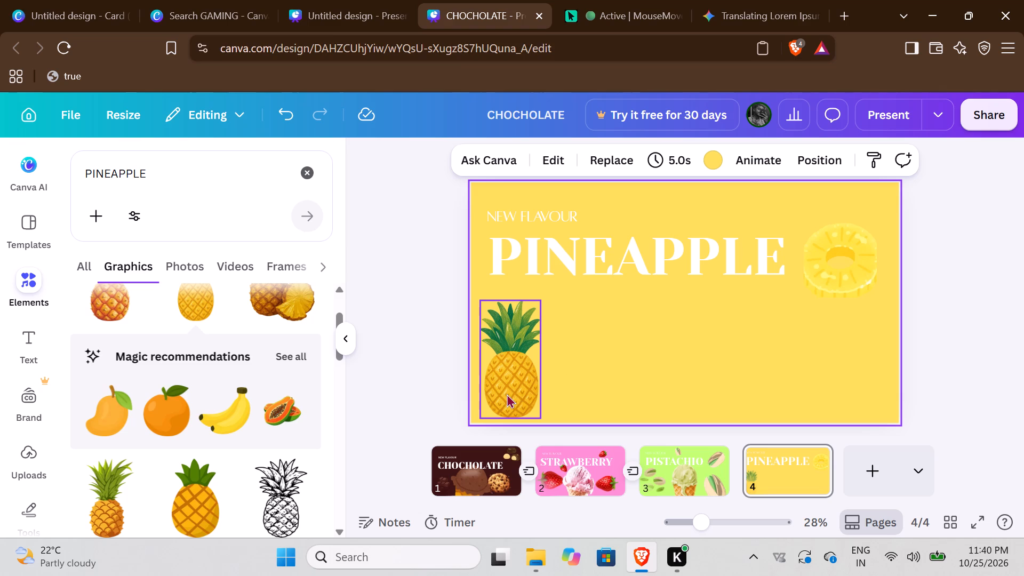
Add the orange pineapple graphic with dark green leaves, shrink it and place it in the slide's lower-right corner below the pineapple ring.
scroll(161, 421, "up", 1)
scroll(238, 391, "up", 1)
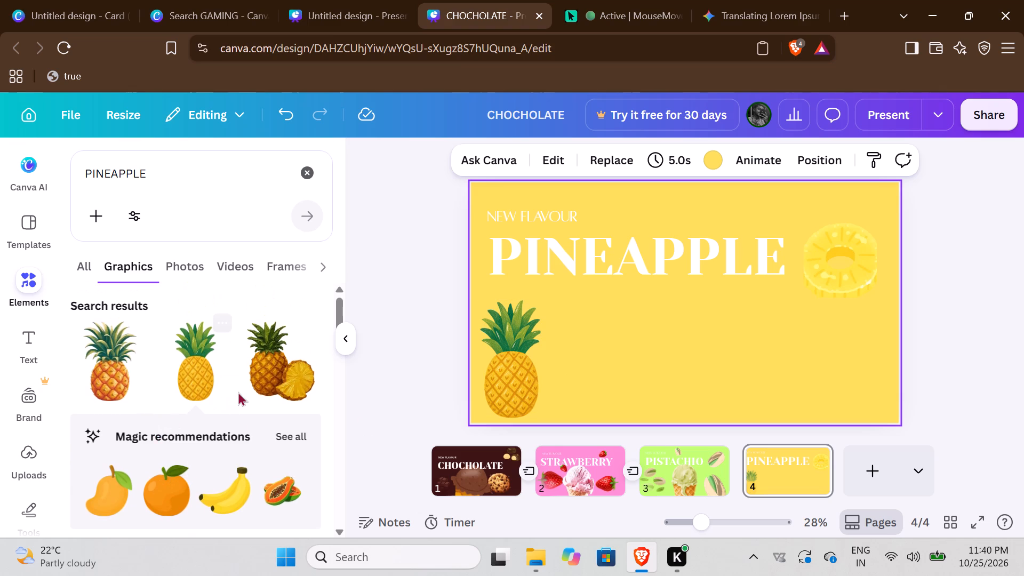
scroll(238, 391, "up", 1)
left_click(110, 401)
left_click(93, 373)
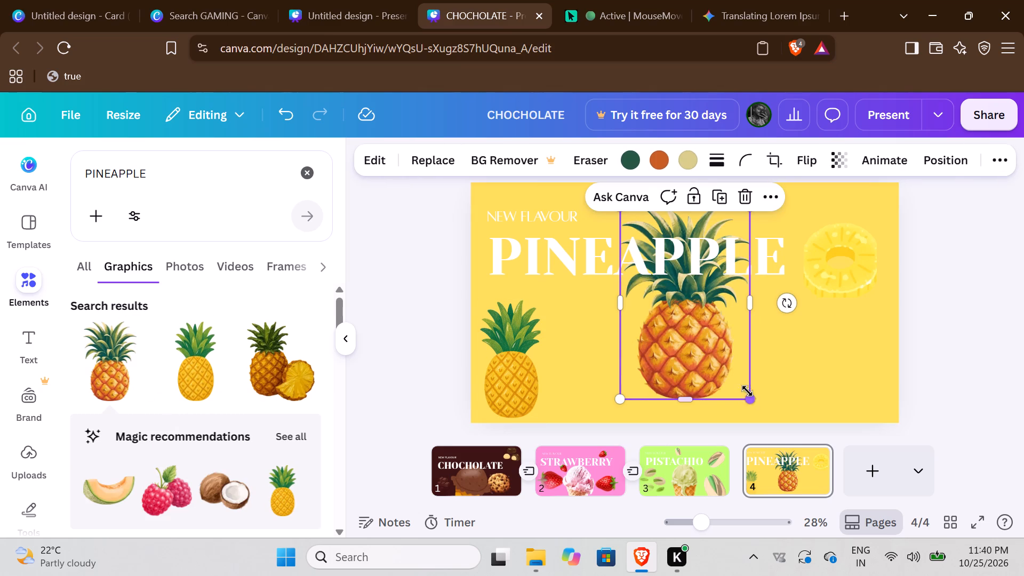
left_click_drag(710, 345, 693, 316)
left_click_drag(736, 375, 669, 296)
left_click_drag(649, 193, 795, 226)
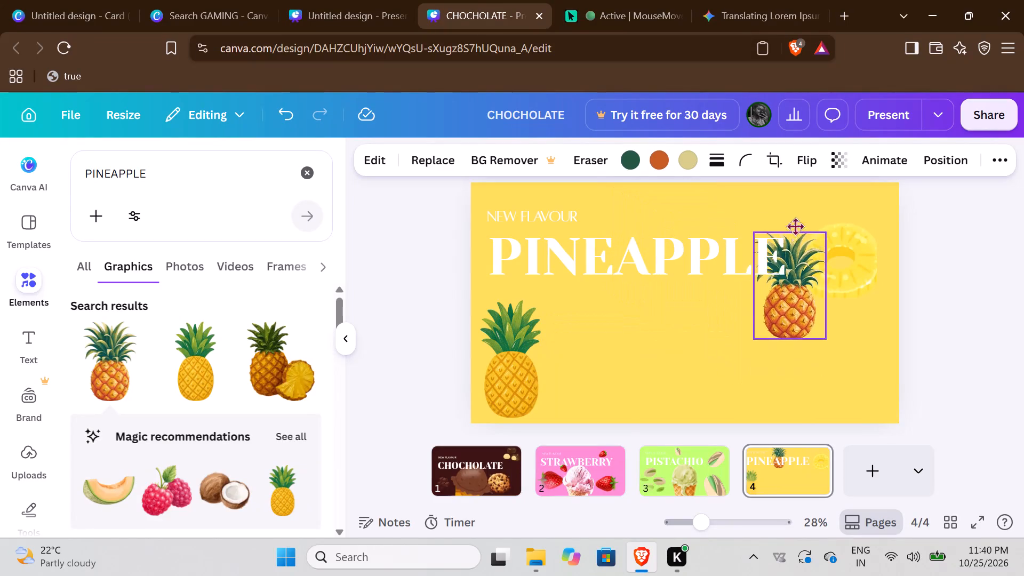
left_click_drag(795, 226, 851, 317)
left_click(647, 356)
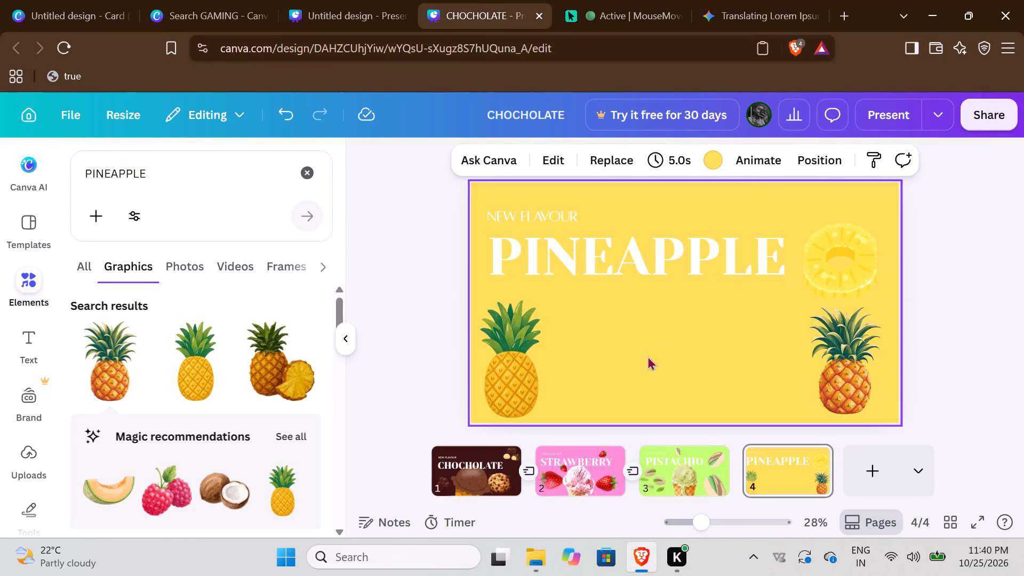
Search the graphics for "PINEAPPLE ICE CREM".
left_click(188, 181)
key("space")
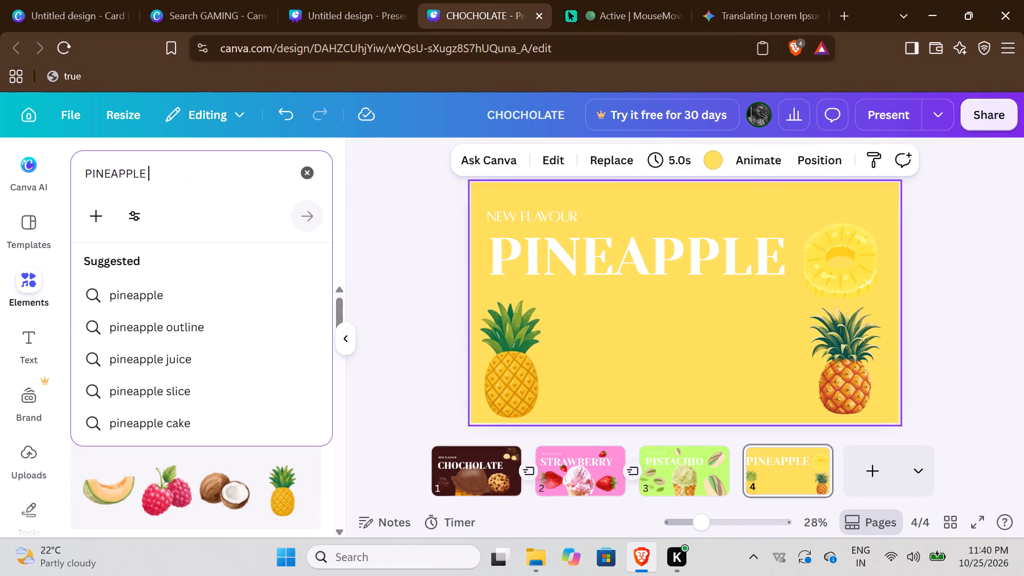
type("ICE CRR")
key("BackSpace")
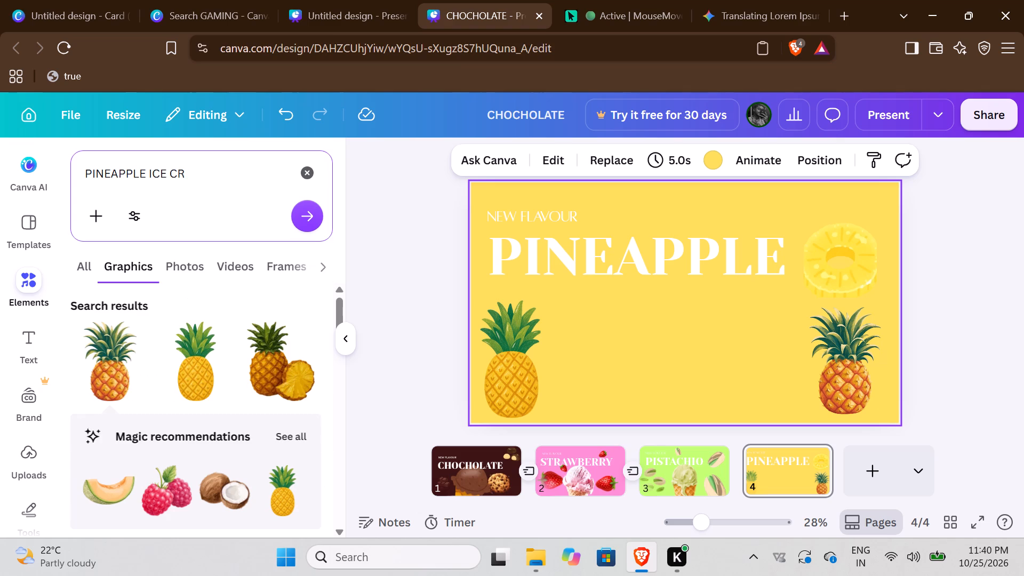
key("e")
key("m")
key("Return")
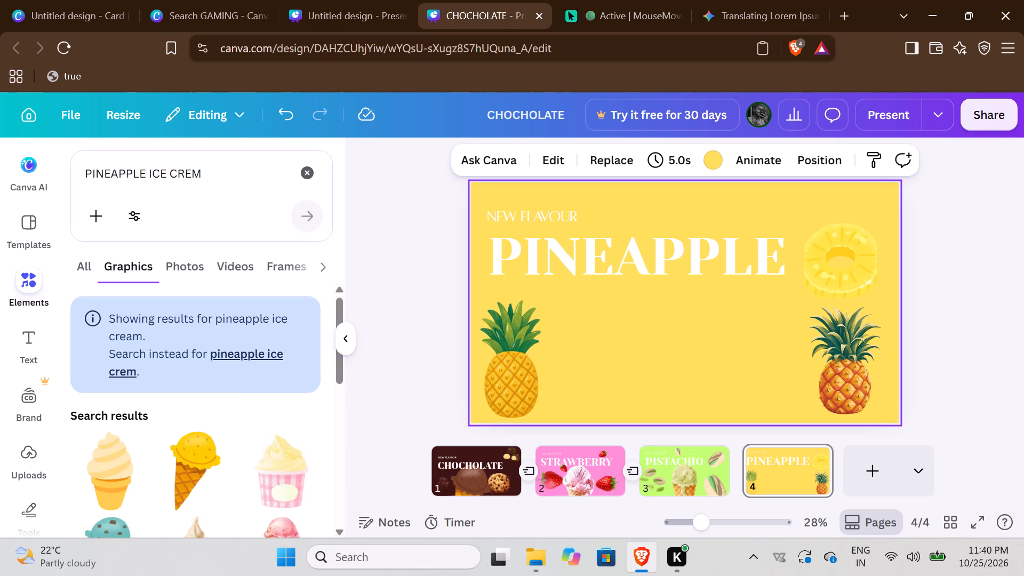
Add the yellow ice cream cone graphic, place it at the slide's bottom centre running off the edge, and enlarge it up to the heading.
left_click(180, 469)
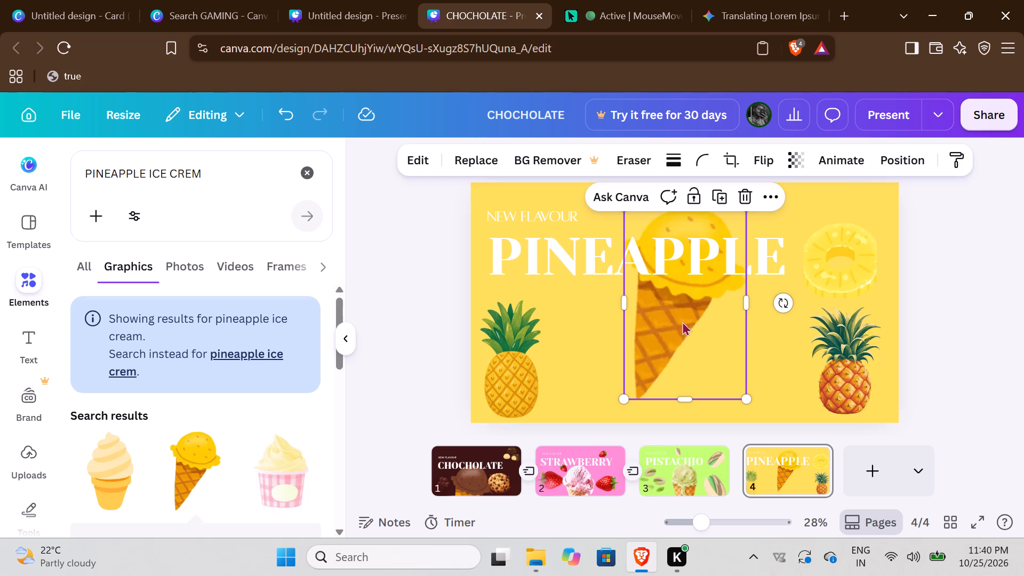
left_click_drag(669, 317, 627, 415)
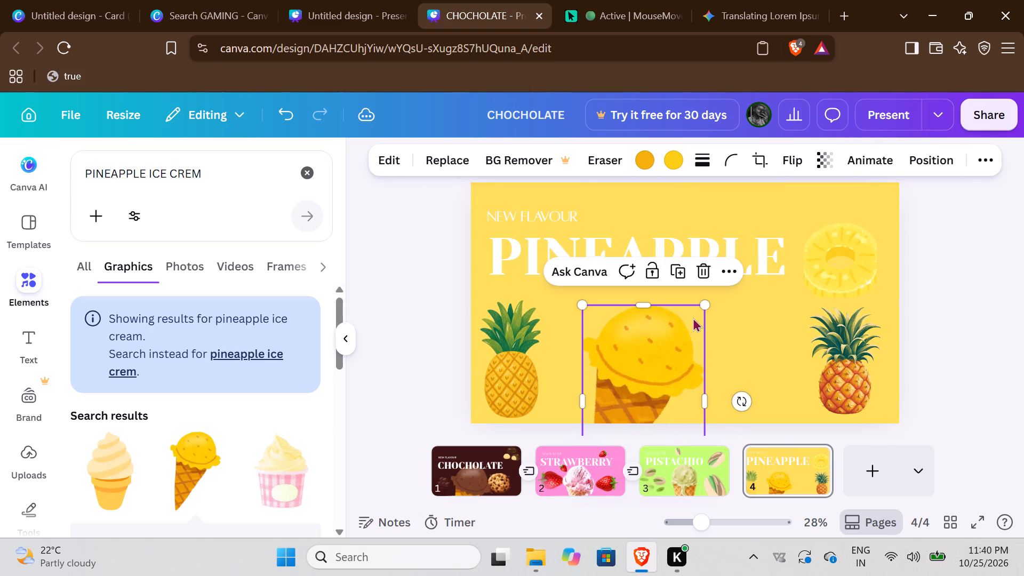
left_click_drag(705, 307, 722, 254)
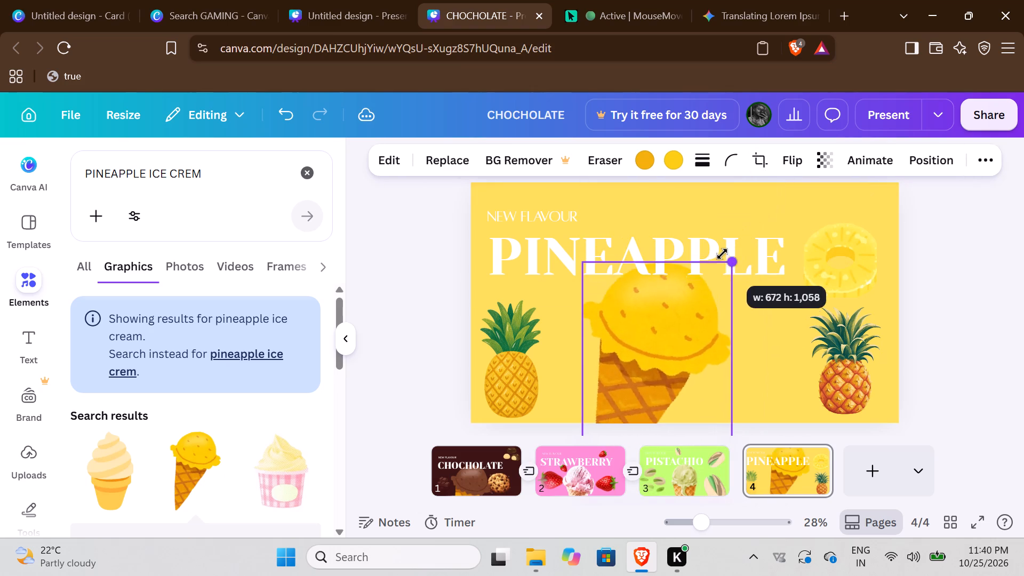
left_click_drag(722, 254, 724, 235)
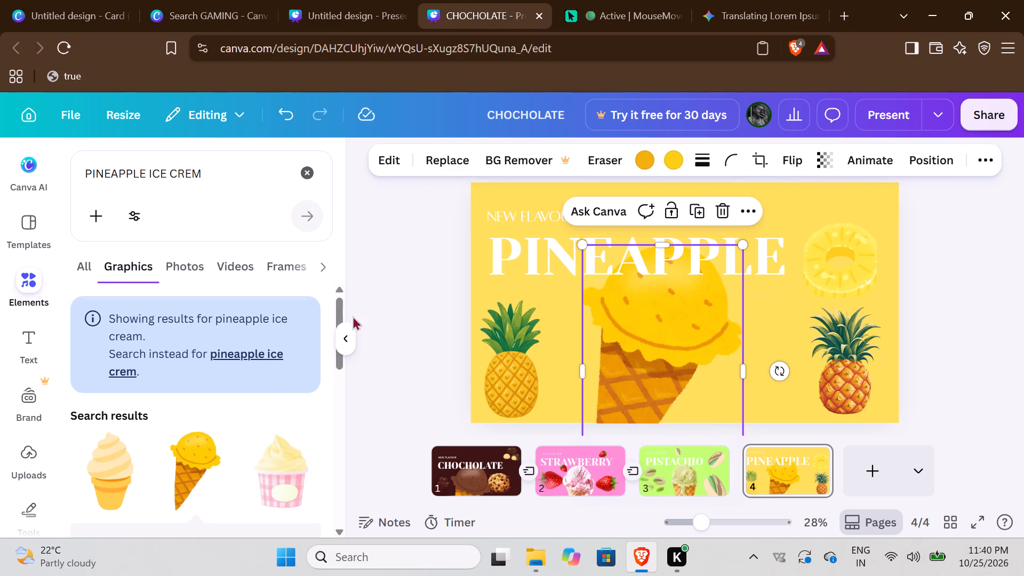
left_click(418, 289)
Add a blank yellow page 5 after the PINEAPPLE slide and clear the element search.
left_click(875, 475)
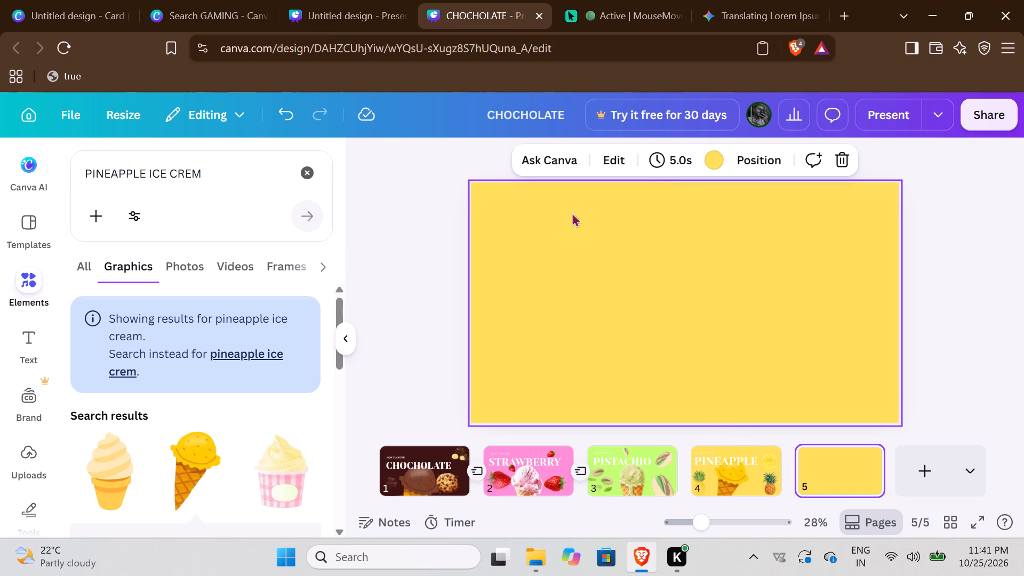
left_click(309, 174)
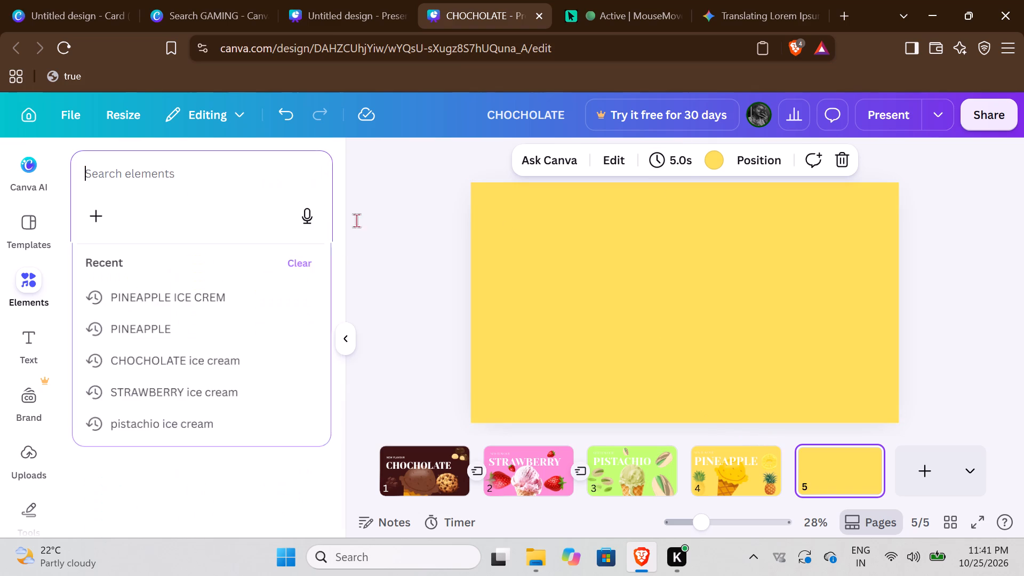
left_click(645, 311)
Set the timing of the blank page 5 to 1.5 s.
left_click(755, 155)
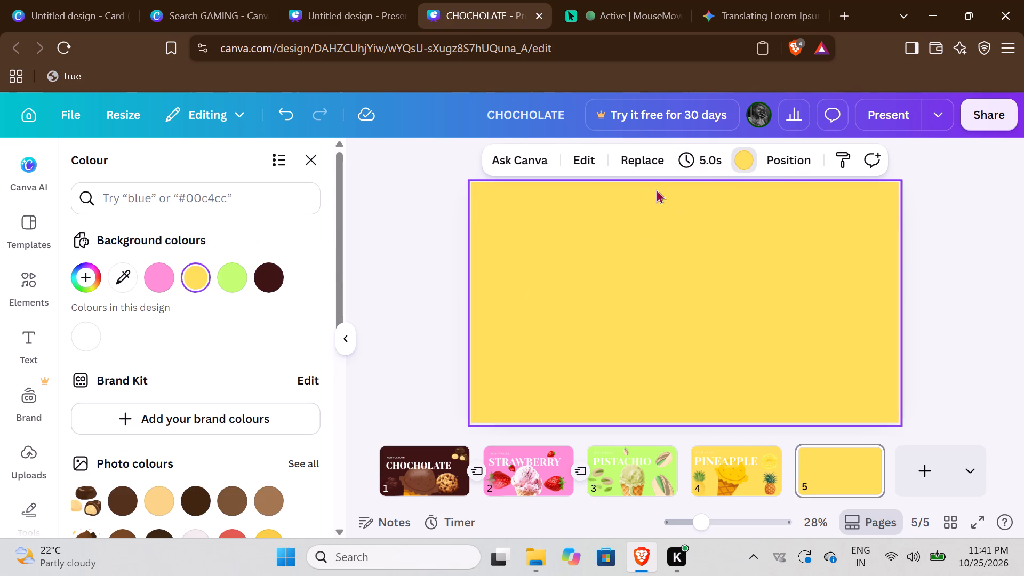
left_click(694, 154)
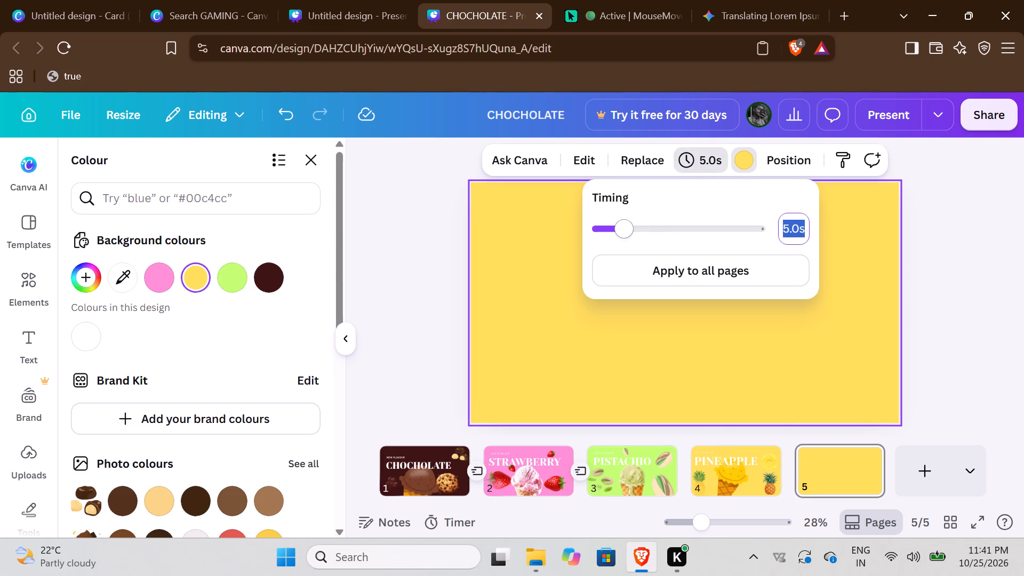
left_click_drag(628, 235, 611, 245)
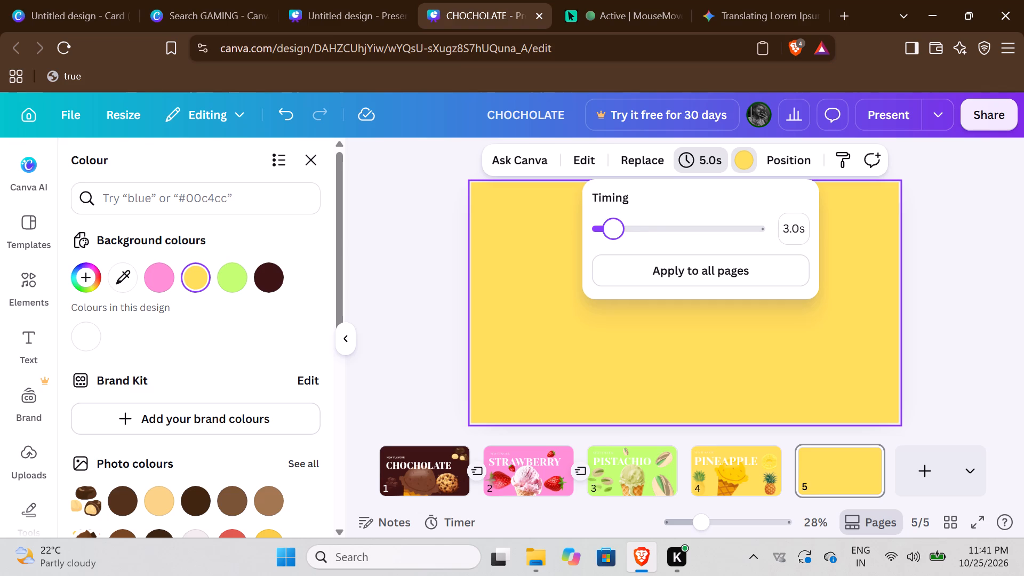
left_click_drag(611, 245, 604, 247)
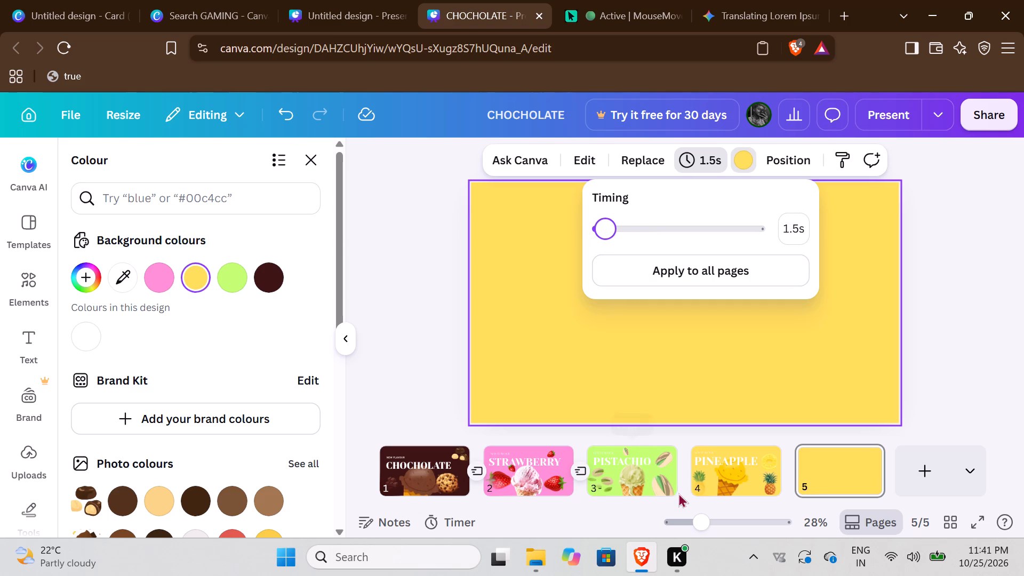
Set the timing of the PINEAPPLE page to 1.5 s.
left_click(719, 473)
left_click(647, 163)
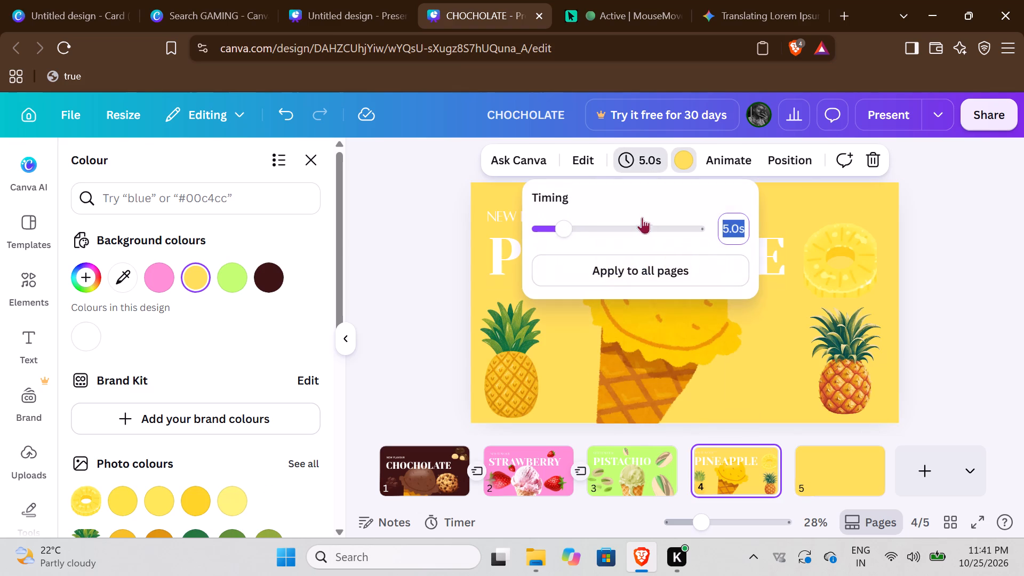
left_click_drag(564, 232, 547, 244)
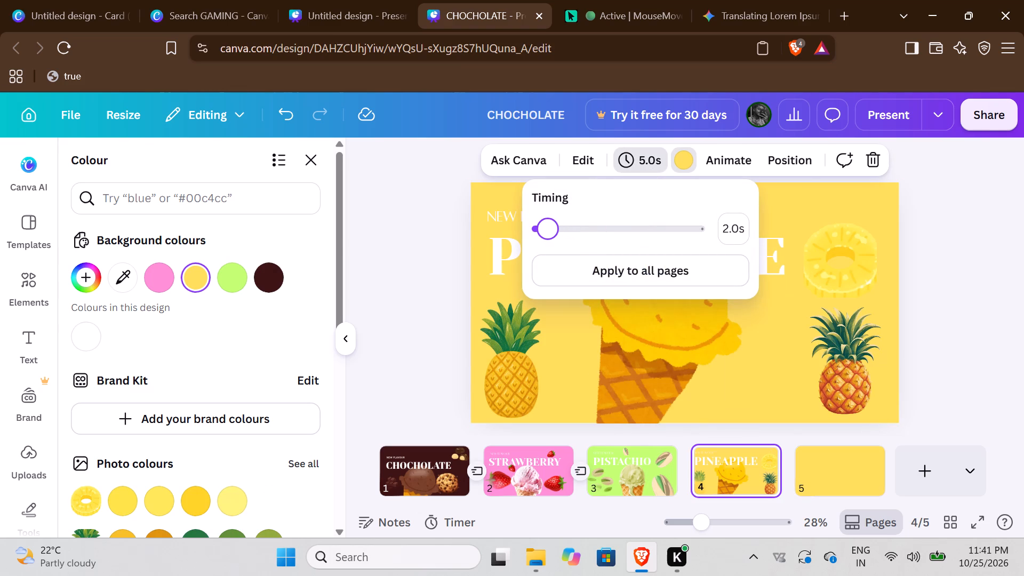
left_click_drag(547, 244, 544, 246)
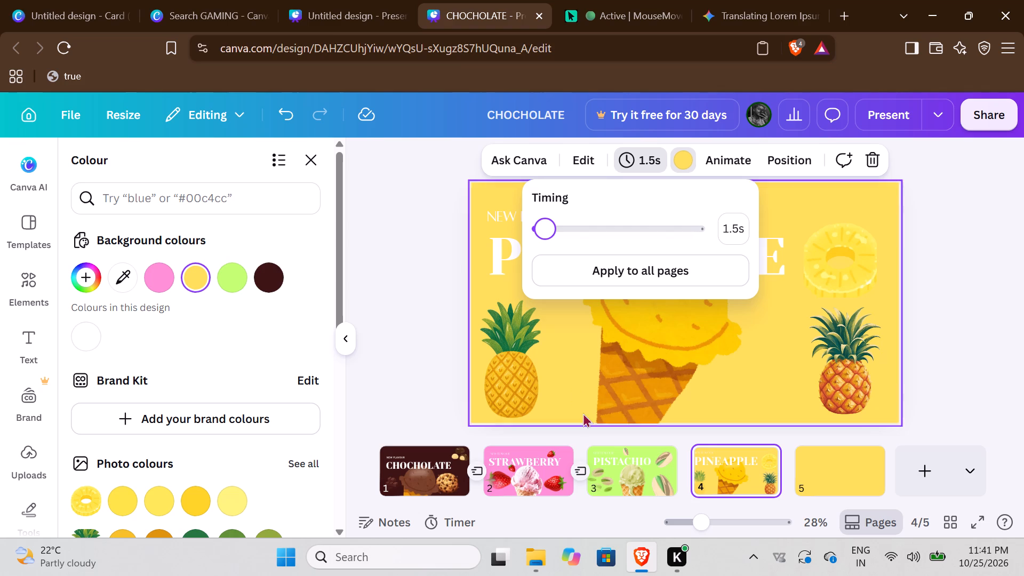
Set the timing of the PISTACHIO page to 1.5 s.
left_click(608, 460)
left_click(652, 162)
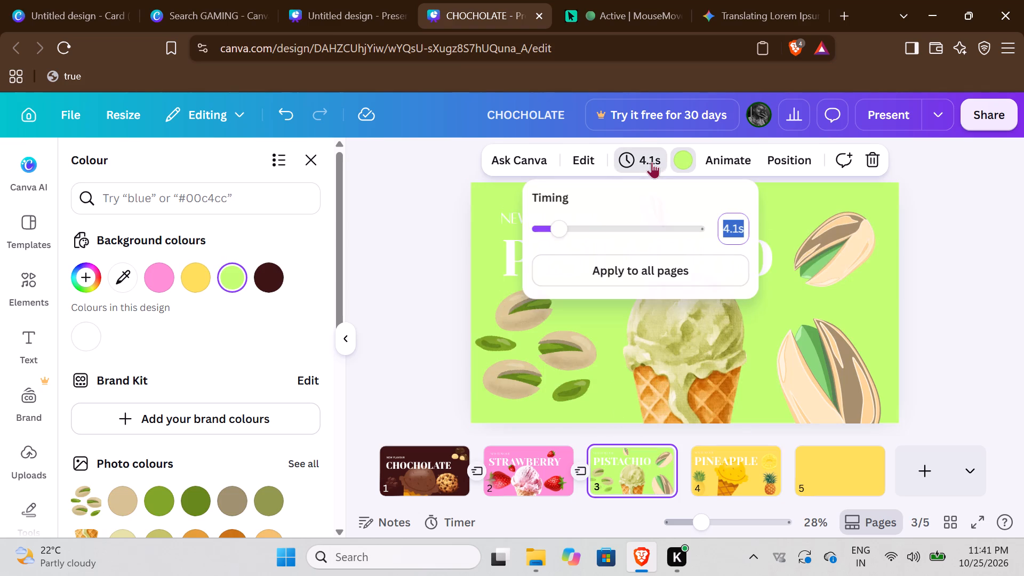
left_click_drag(560, 233, 552, 242)
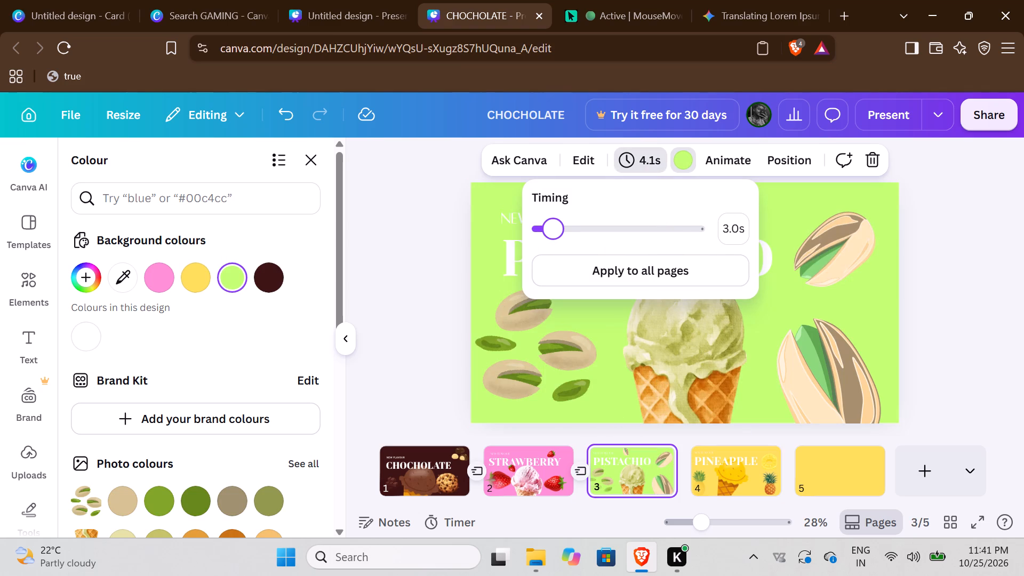
left_click_drag(552, 242, 543, 246)
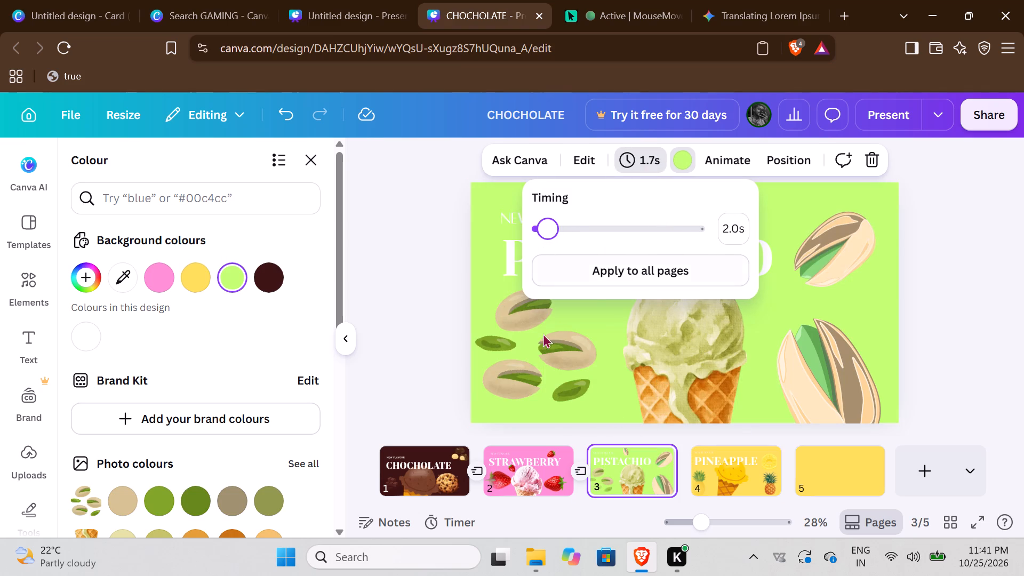
left_click_drag(551, 230, 548, 234)
left_click_drag(548, 234, 543, 236)
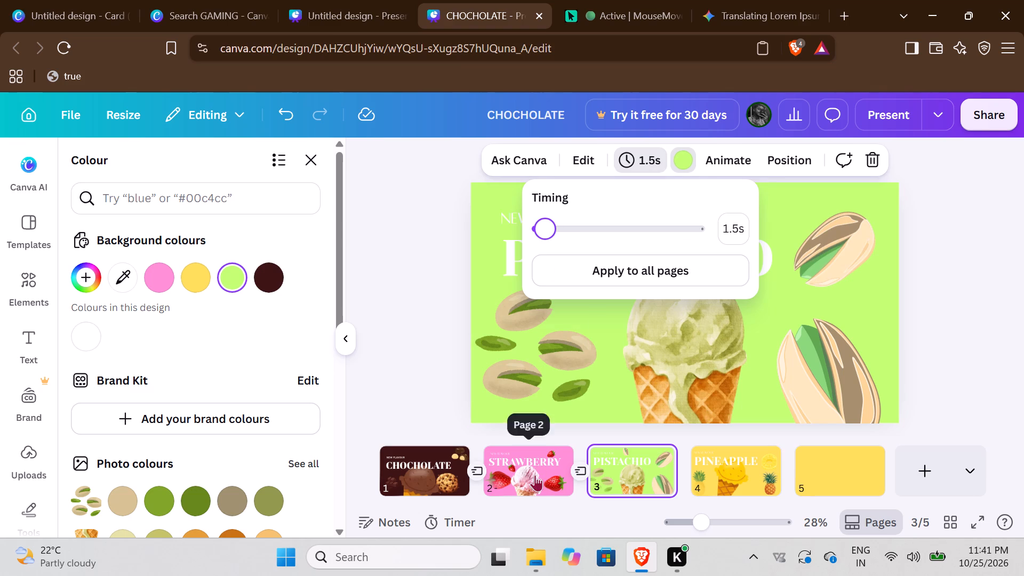
Set the timing of the STRAWBERRY page to 1.5 s.
left_click(535, 475)
left_click(676, 161)
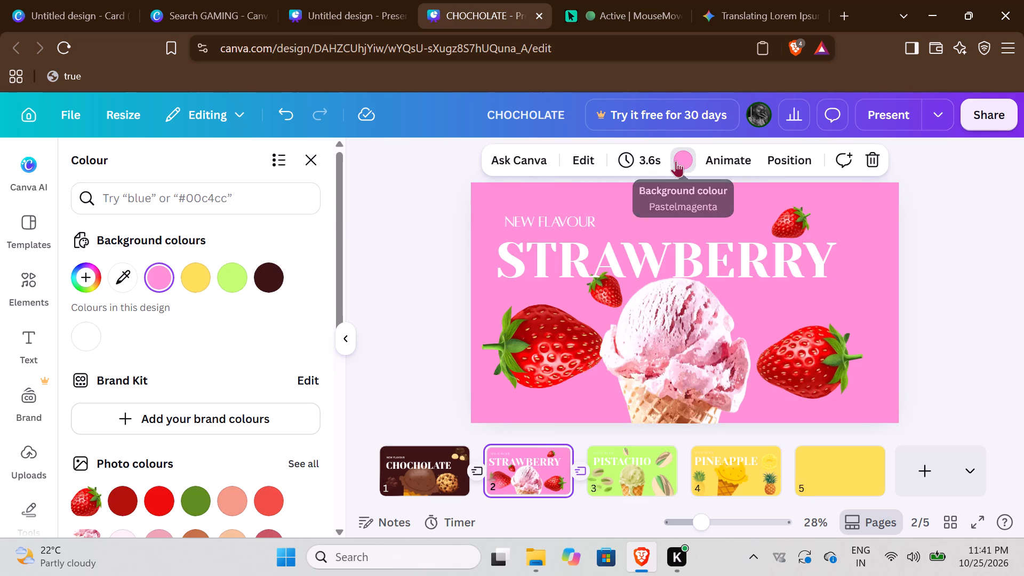
left_click(639, 162)
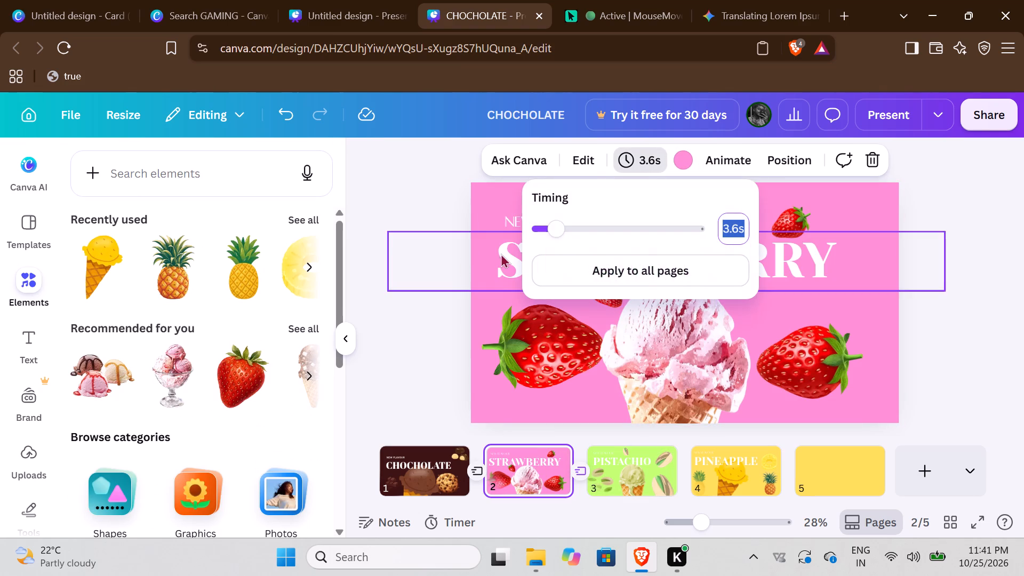
left_click_drag(552, 228, 546, 234)
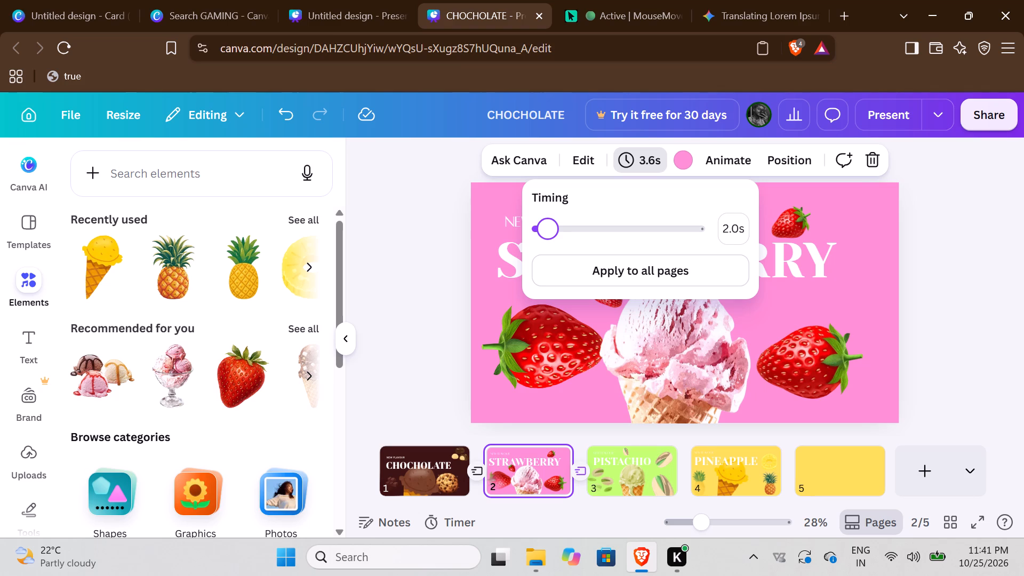
left_click_drag(546, 234, 543, 235)
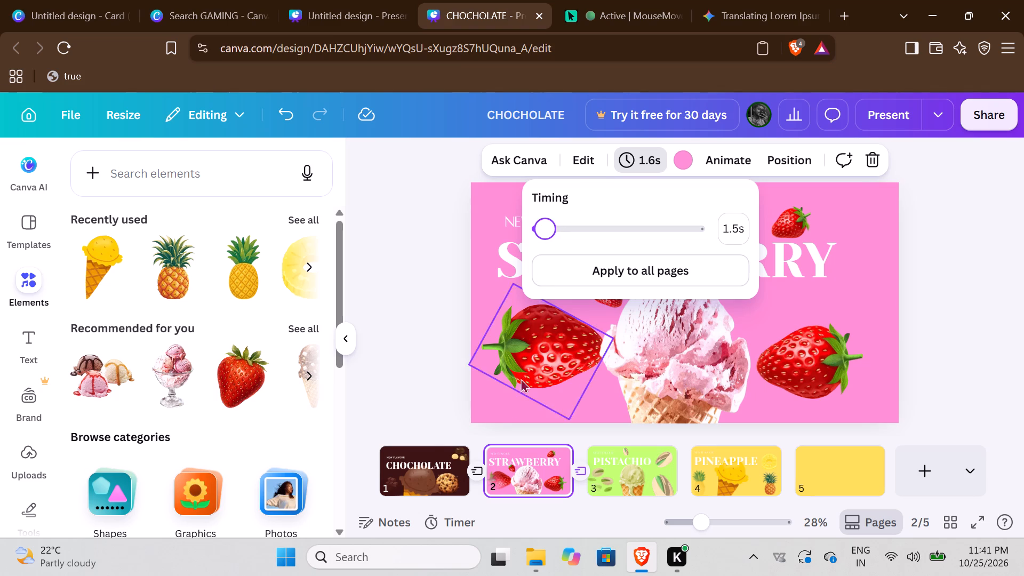
Set the timing of the CHOCHOLATE page to 1.6 s.
left_click(435, 460)
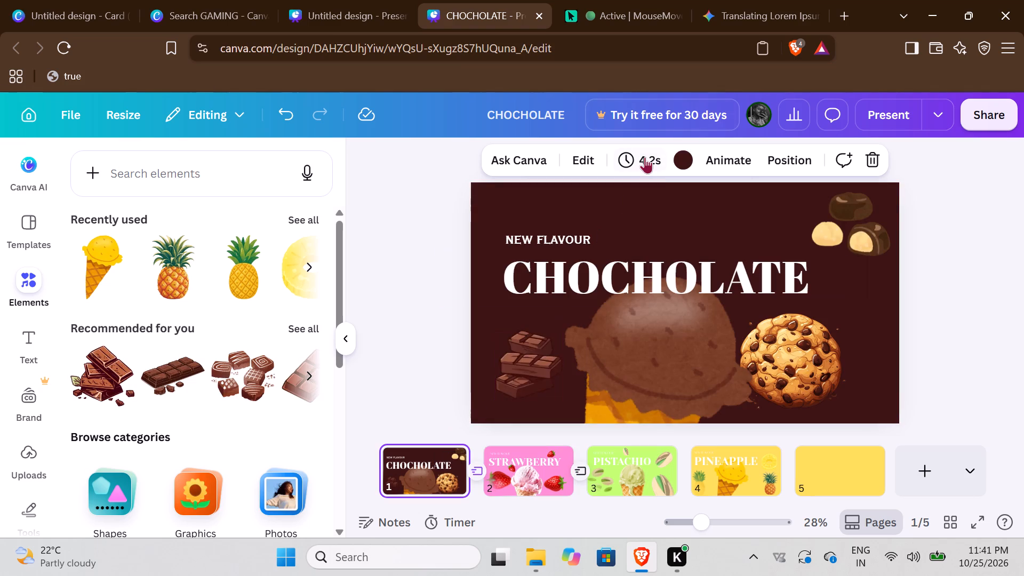
left_click(645, 157)
left_click_drag(563, 229, 551, 245)
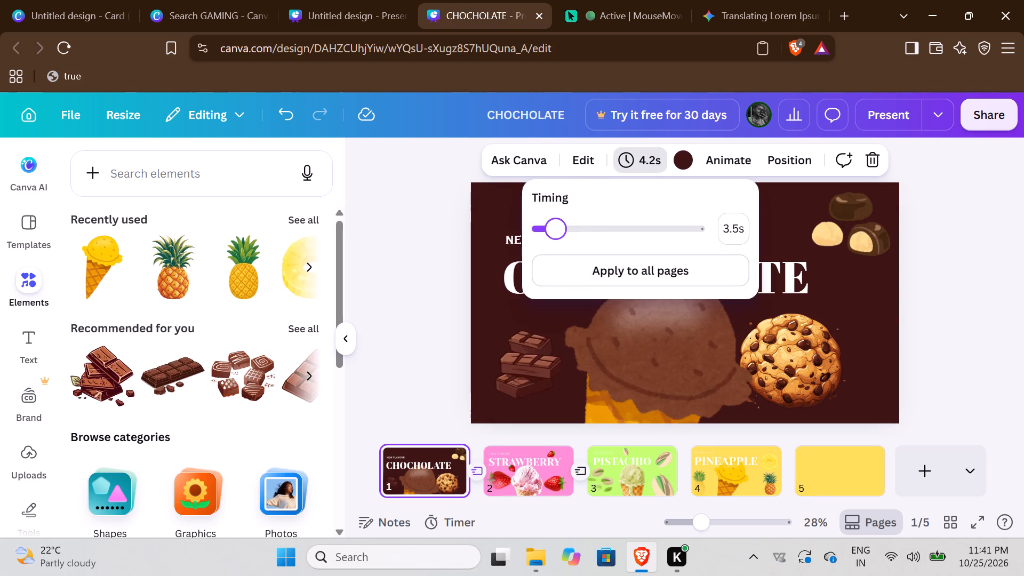
left_click_drag(551, 245, 543, 250)
left_click(449, 251)
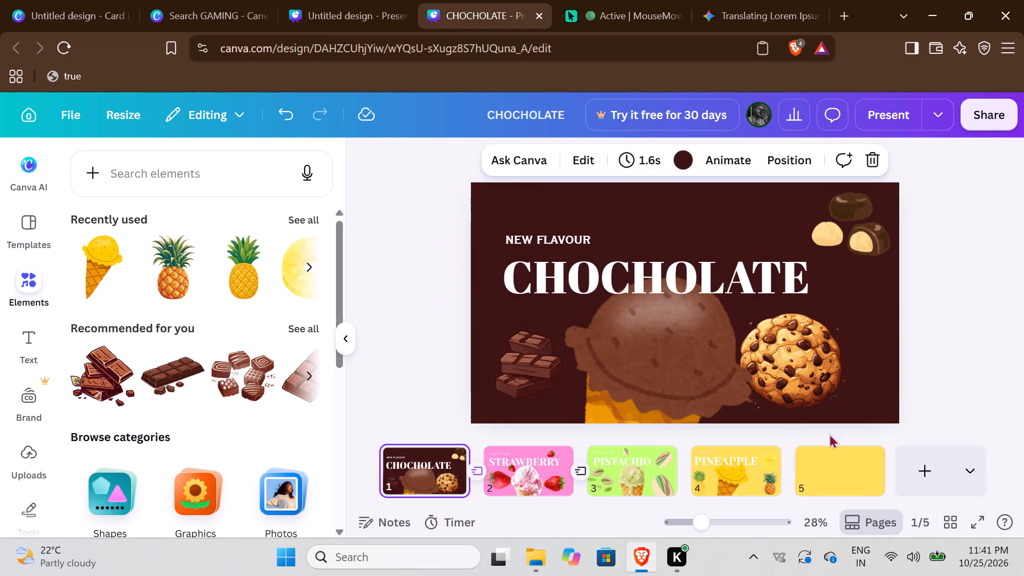
Change the background of blank page 5 to the bright orange default solid colour, after trying a dark brown.
left_click(863, 467)
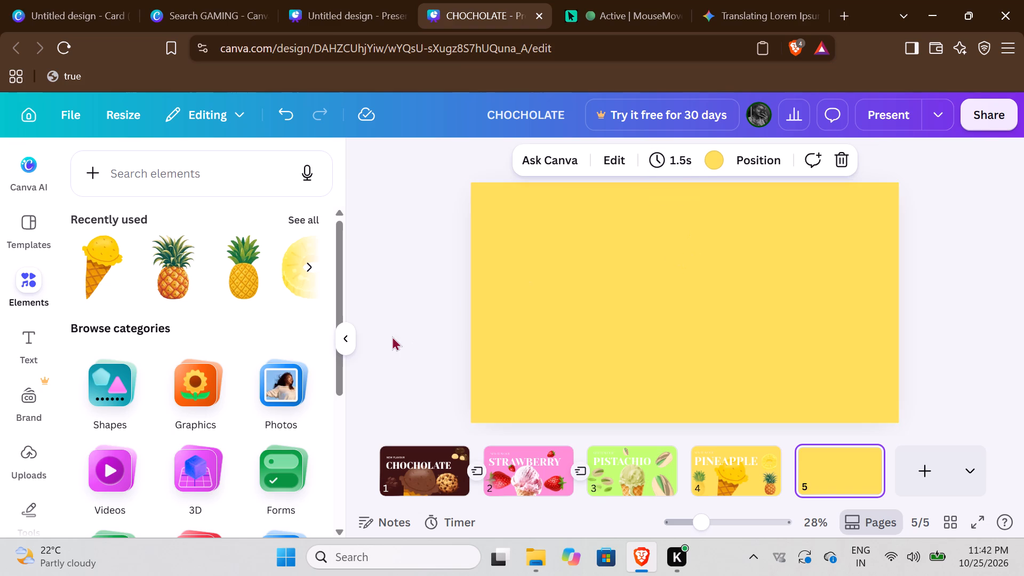
left_click(711, 155)
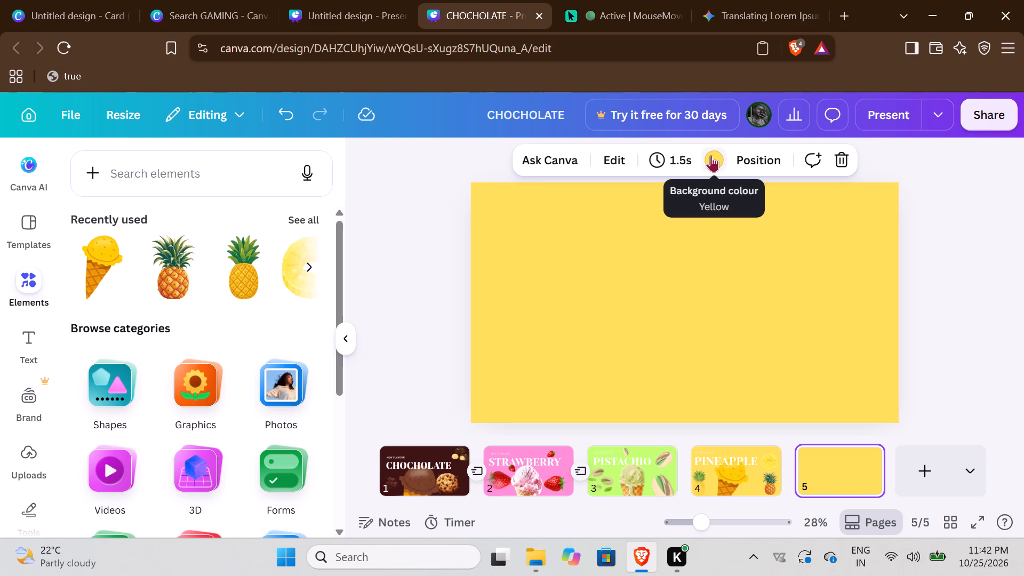
scroll(249, 387, "down", 5)
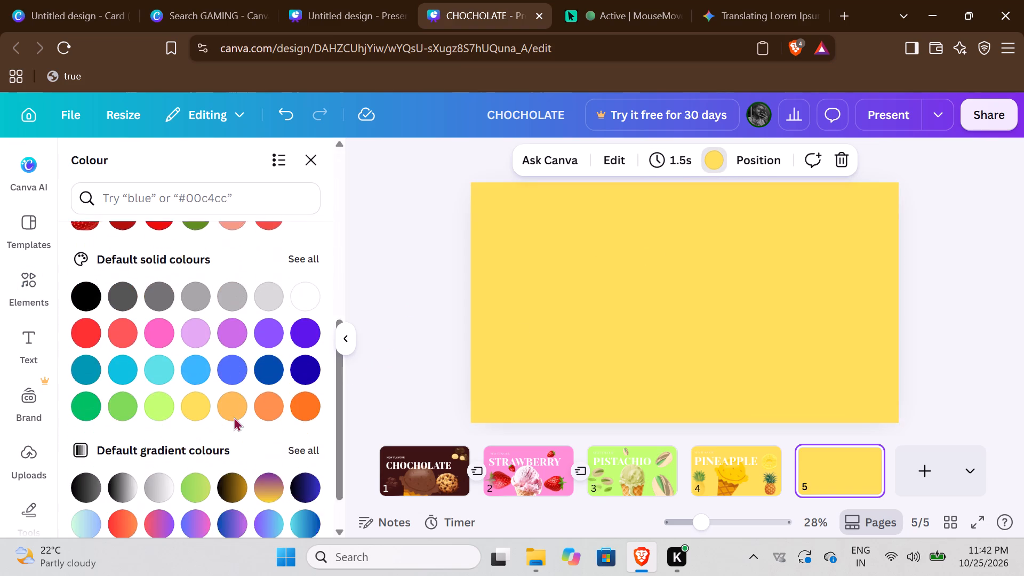
scroll(234, 417, "up", 3)
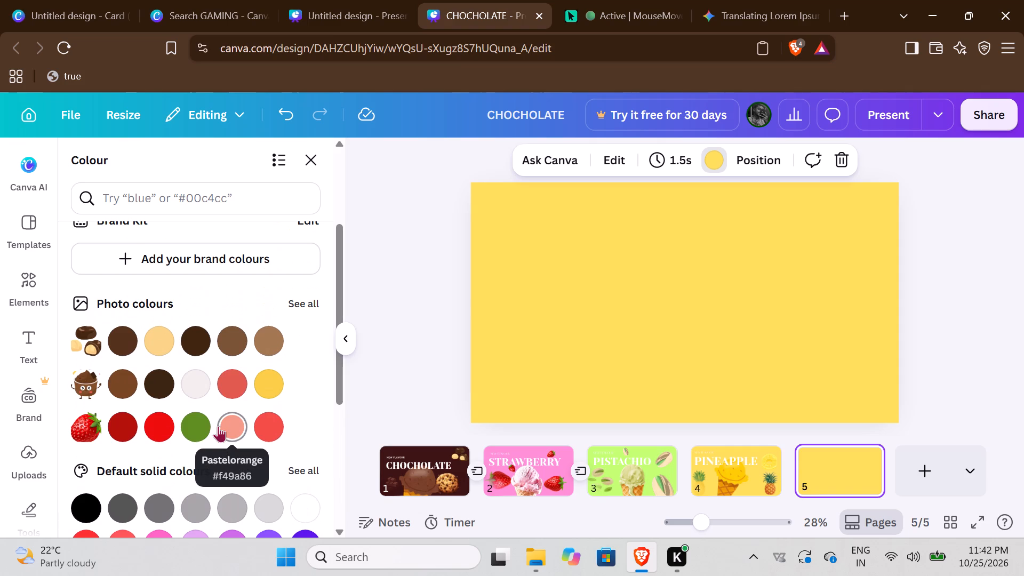
scroll(218, 426, "down", 1)
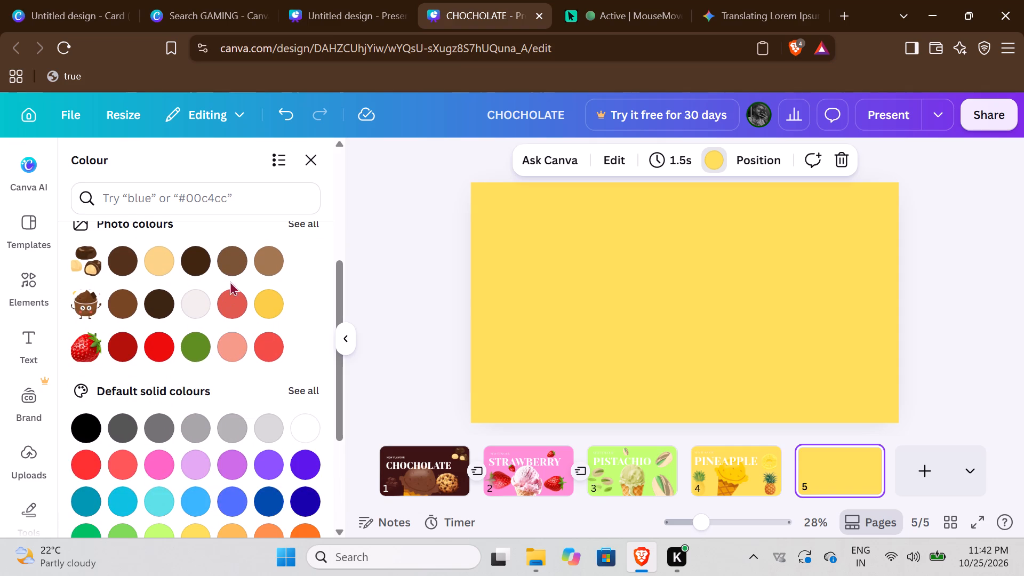
left_click(205, 261)
scroll(195, 305, "down", 3)
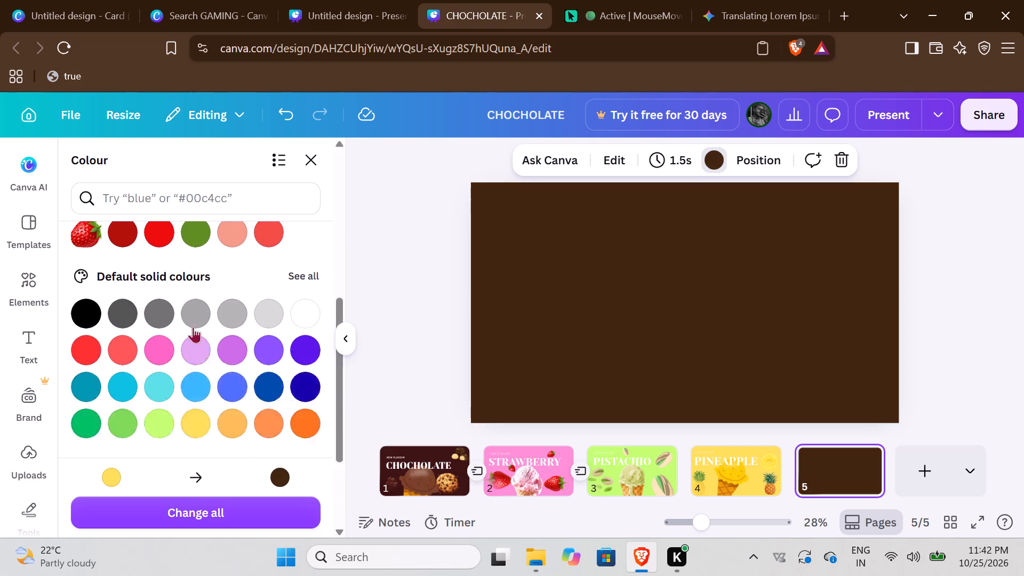
scroll(190, 335, "down", 1)
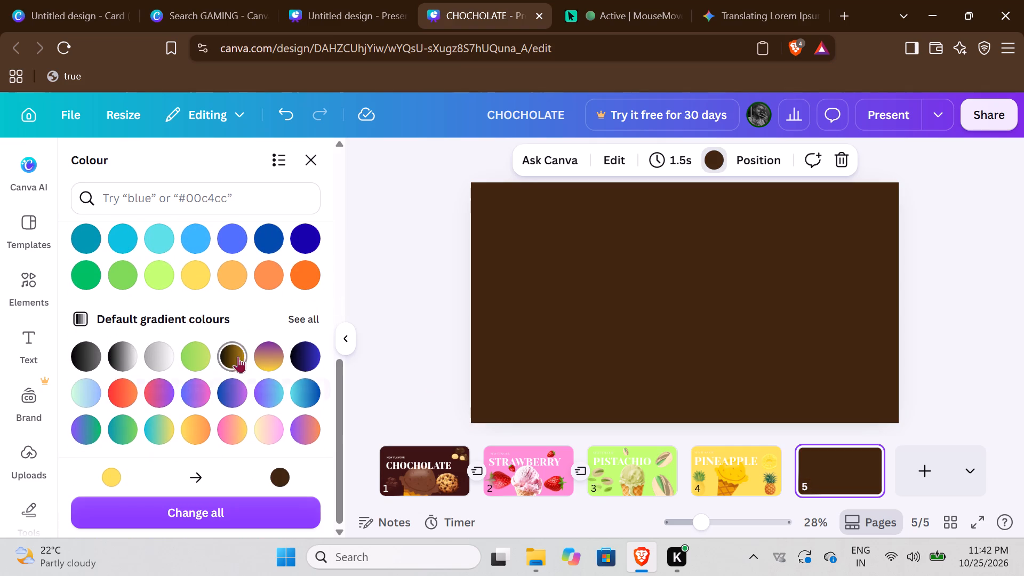
left_click(312, 268)
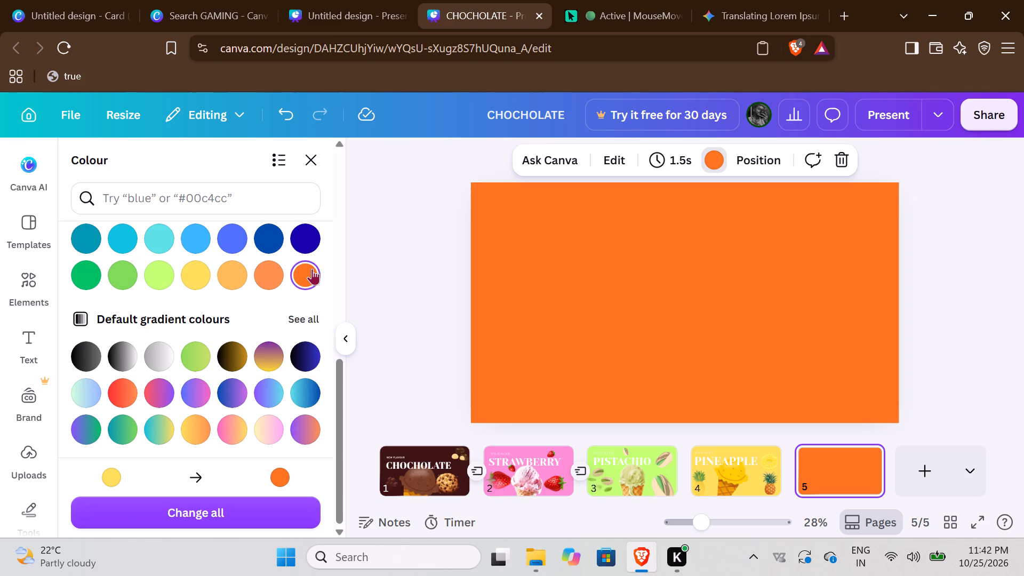
scroll(289, 289, "up", 1)
left_click(419, 305)
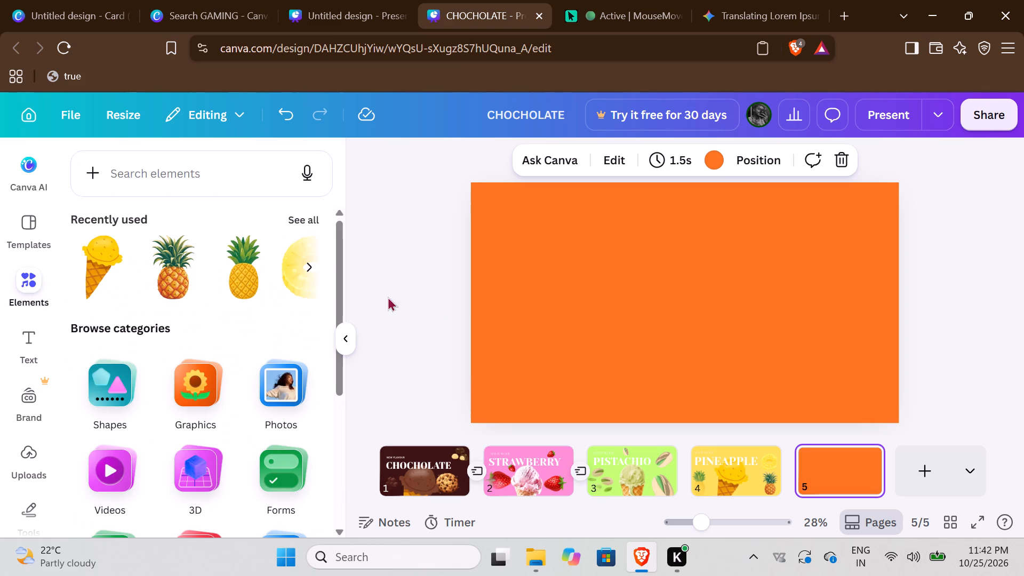
Add a heading reading ORANGE to the orange page 5.
left_click(206, 182)
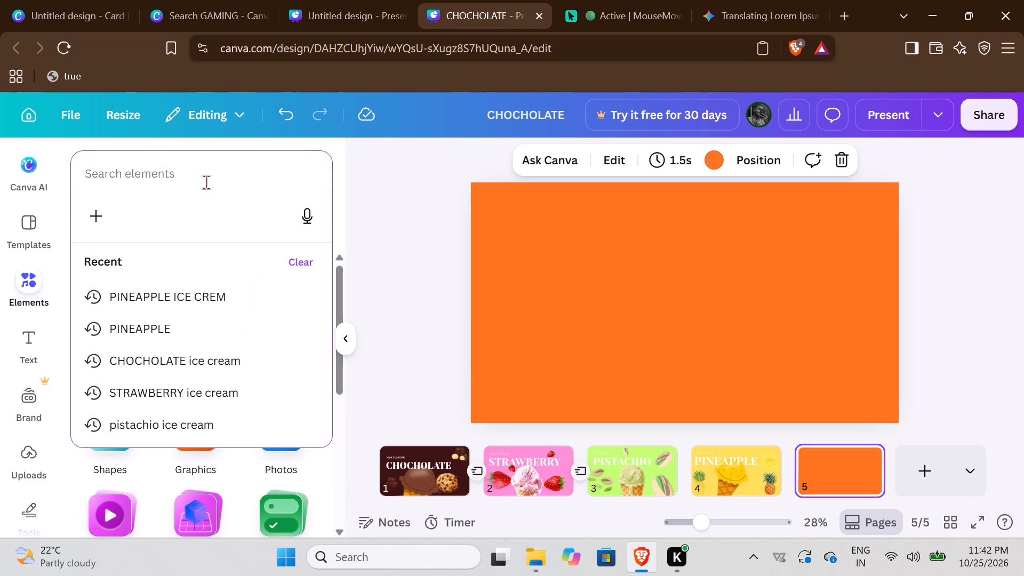
left_click(35, 327)
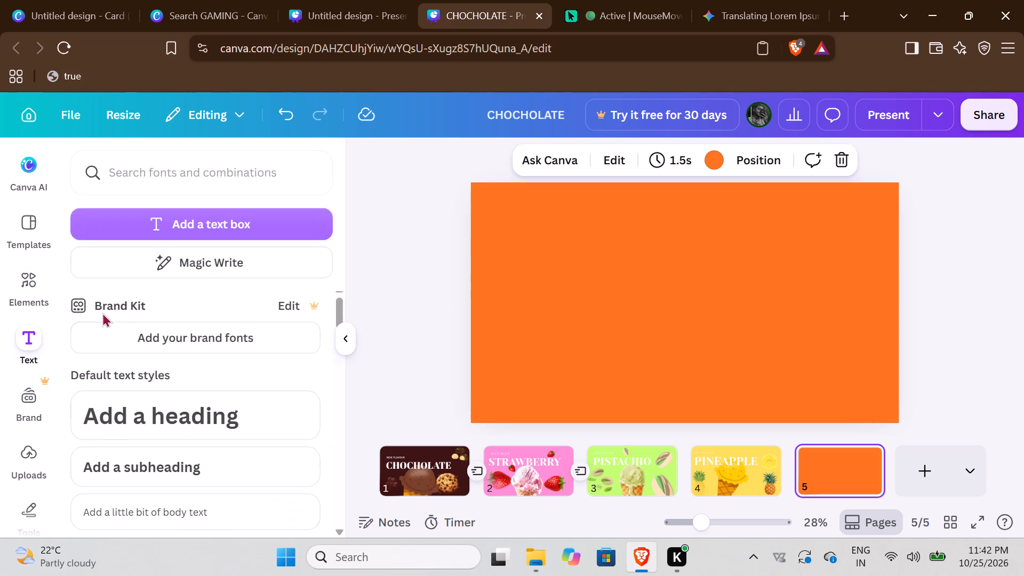
left_click(161, 408)
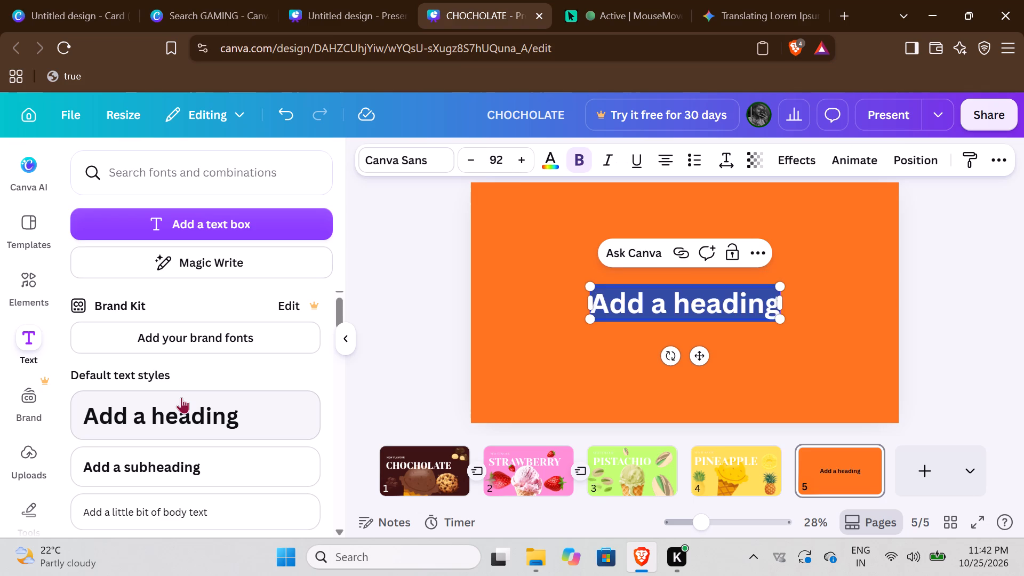
key("BackSpace")
type("ORANGE")
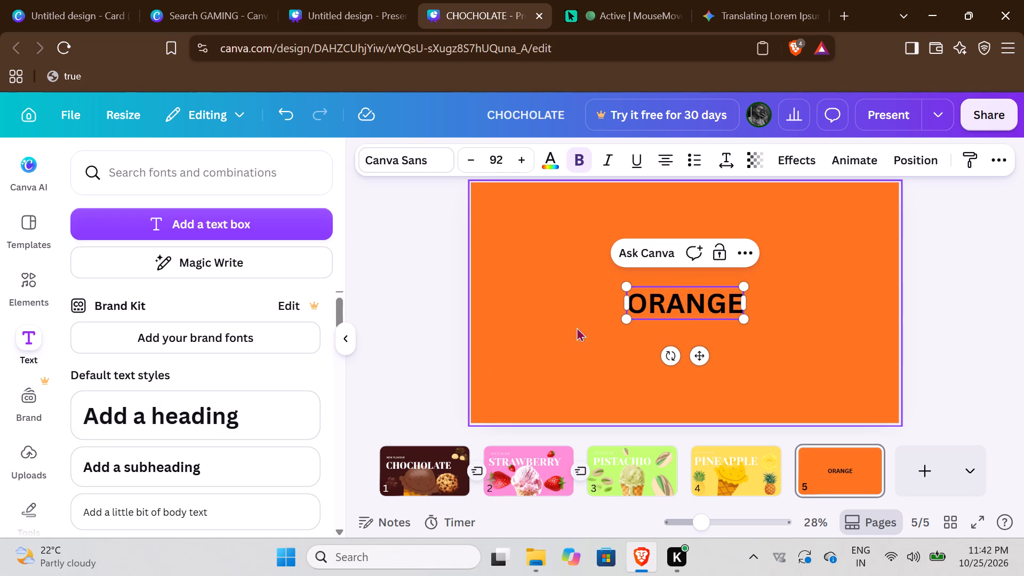
Enlarge the ORANGE heading to font size 208, widen its text box and place it in the upper-left area of the slide.
left_click_drag(629, 285, 481, 253)
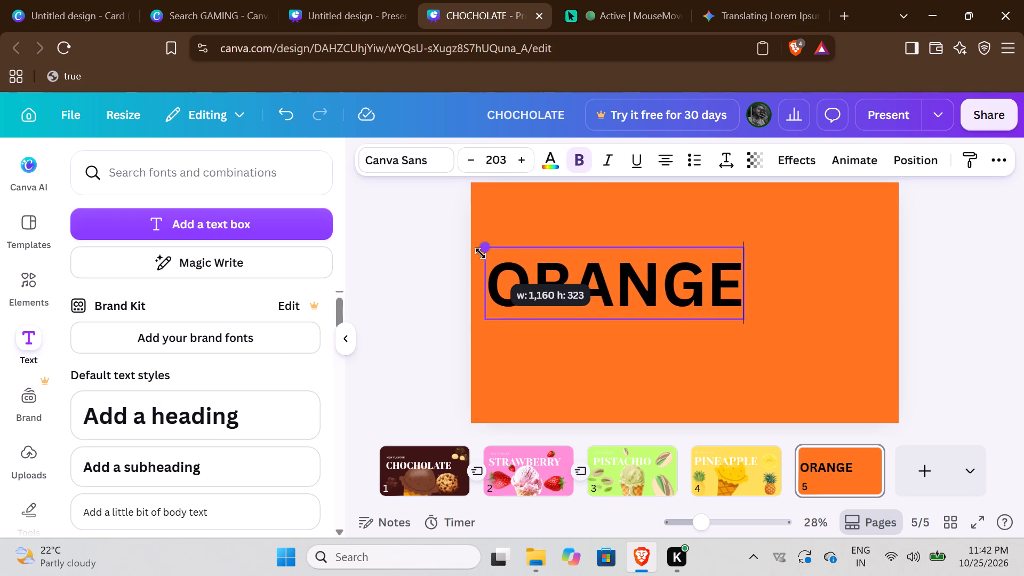
left_click_drag(481, 253, 479, 253)
left_click(599, 283)
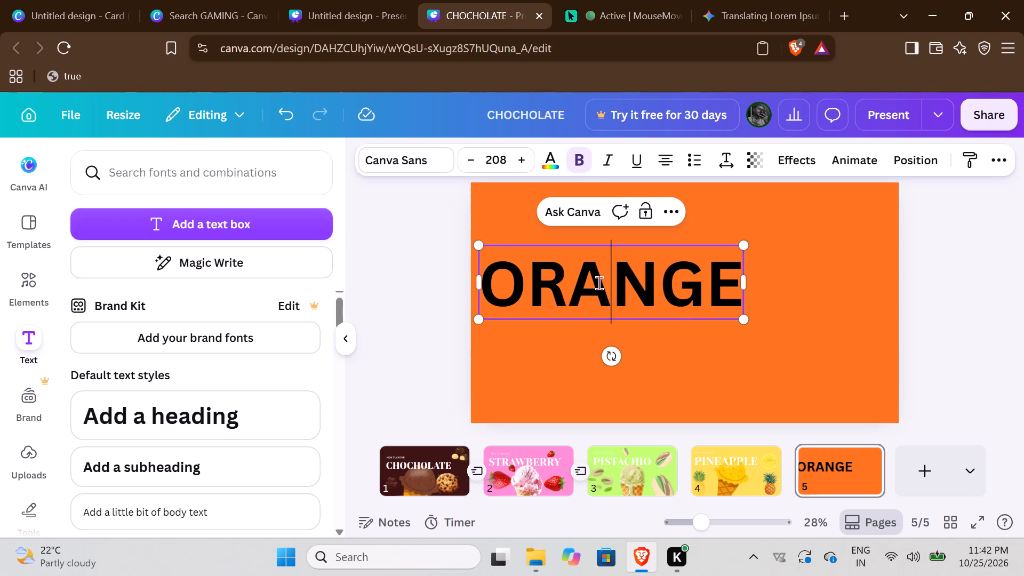
left_click(649, 365)
left_click_drag(604, 275, 621, 263)
left_click(759, 272)
left_click(759, 270)
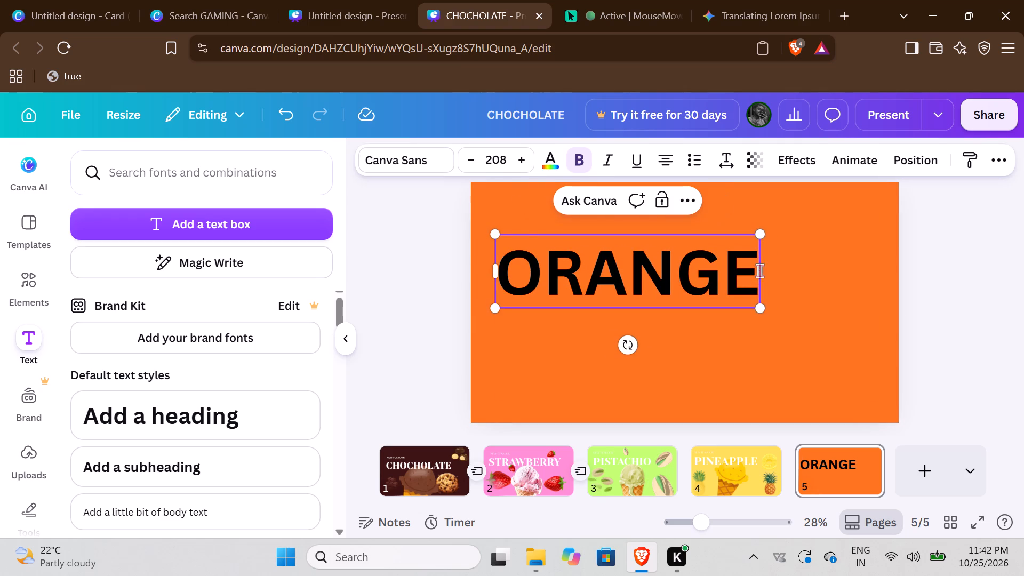
left_click_drag(763, 272, 820, 272)
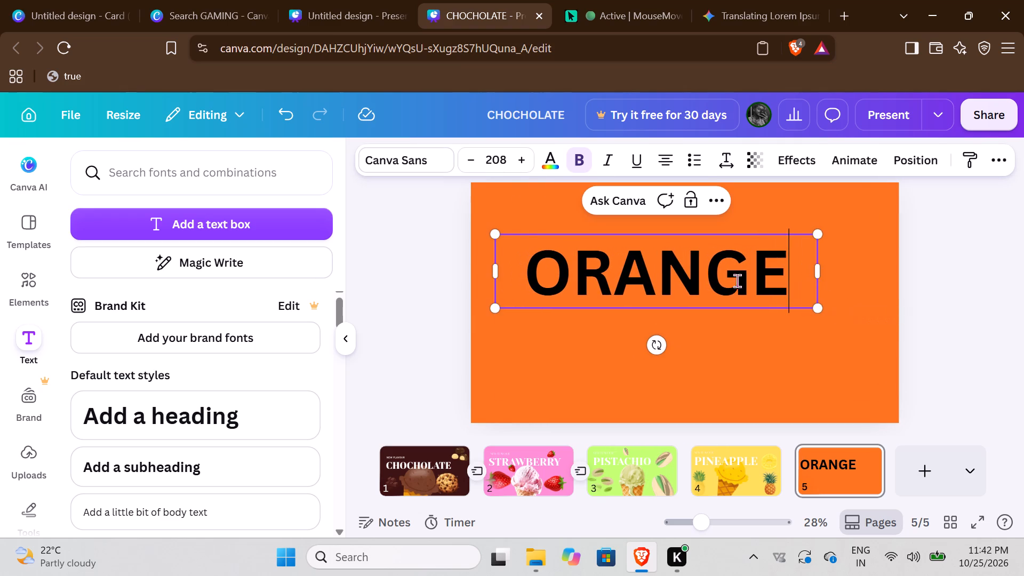
left_click_drag(692, 275, 685, 275)
left_click_drag(714, 367, 713, 359)
left_click_drag(687, 279, 659, 276)
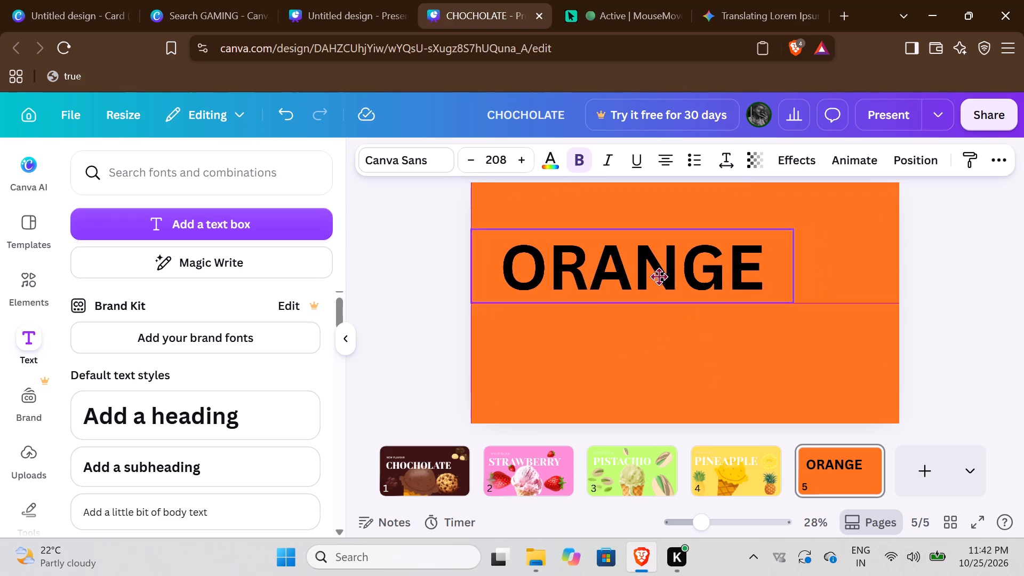
left_click_drag(659, 276, 648, 277)
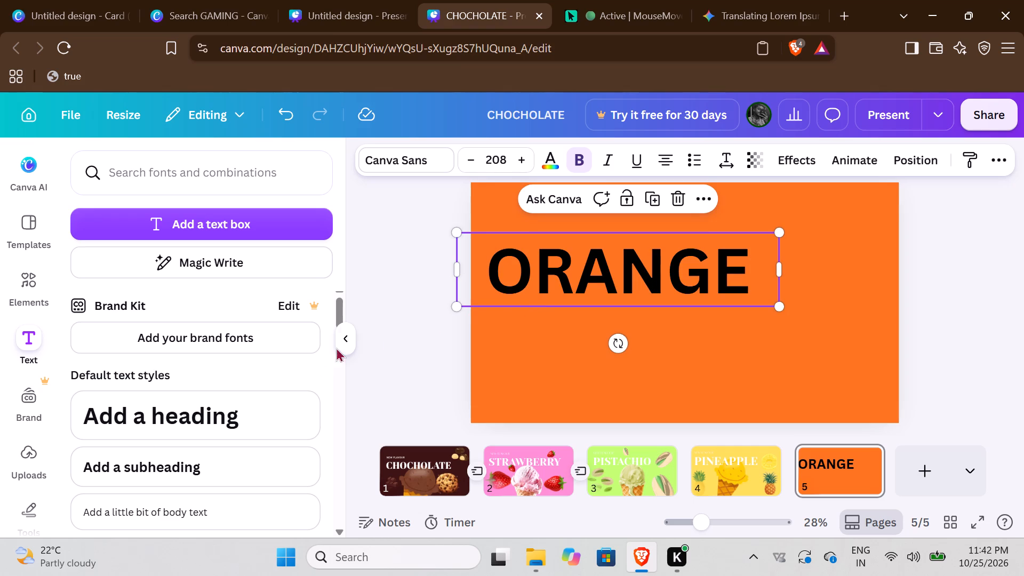
Set the text colour of the ORANGE heading to white.
left_click(551, 165)
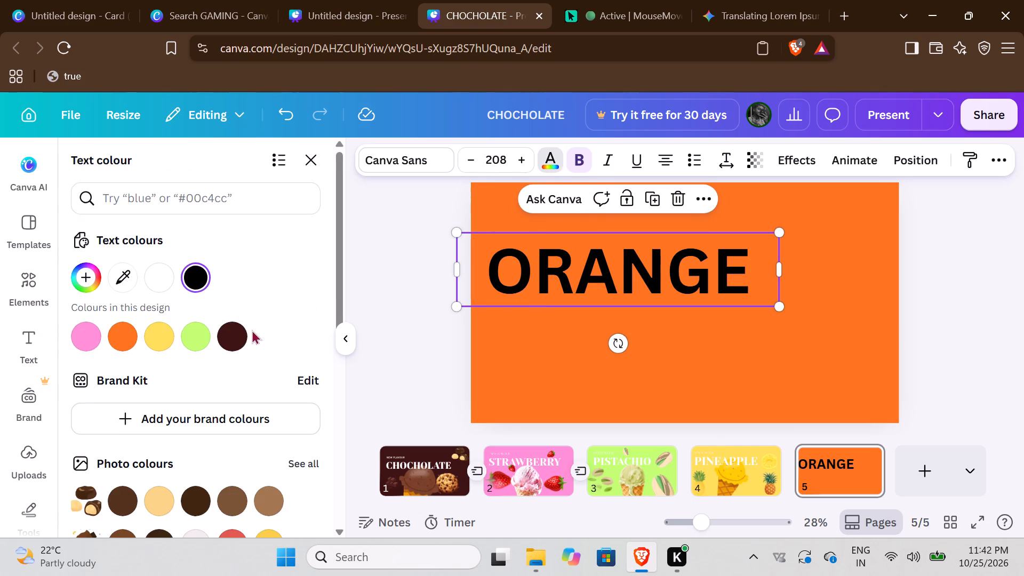
left_click(169, 283)
left_click(357, 293)
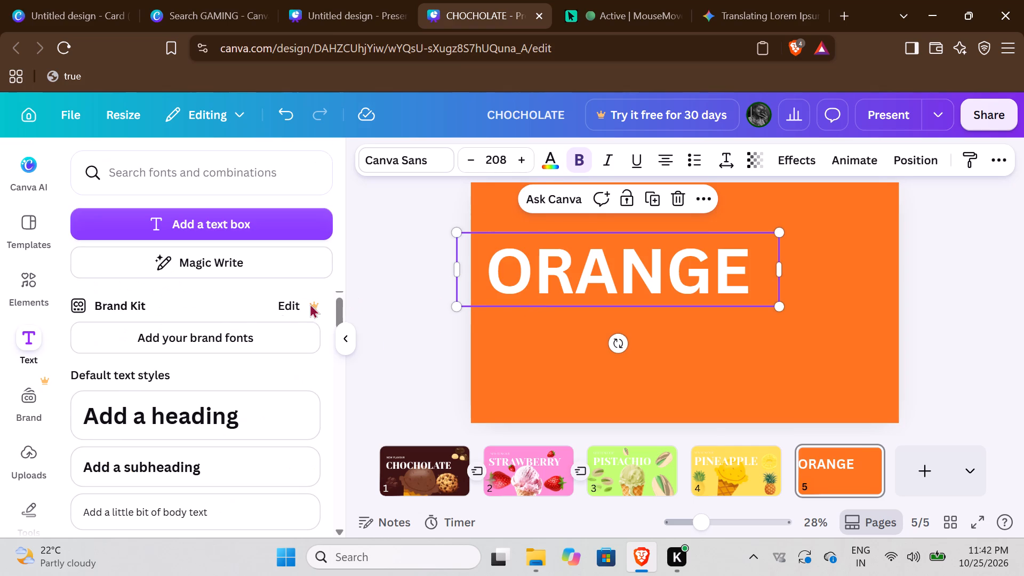
Add a subheading reading NEW FLAVOUR to the ORANGE slide.
left_click(169, 455)
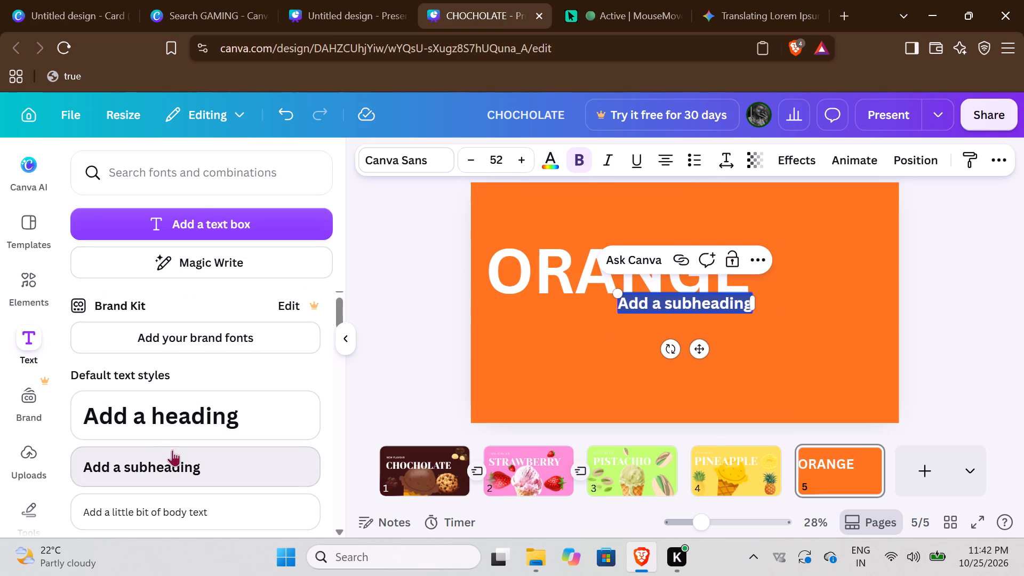
key("BackSpace")
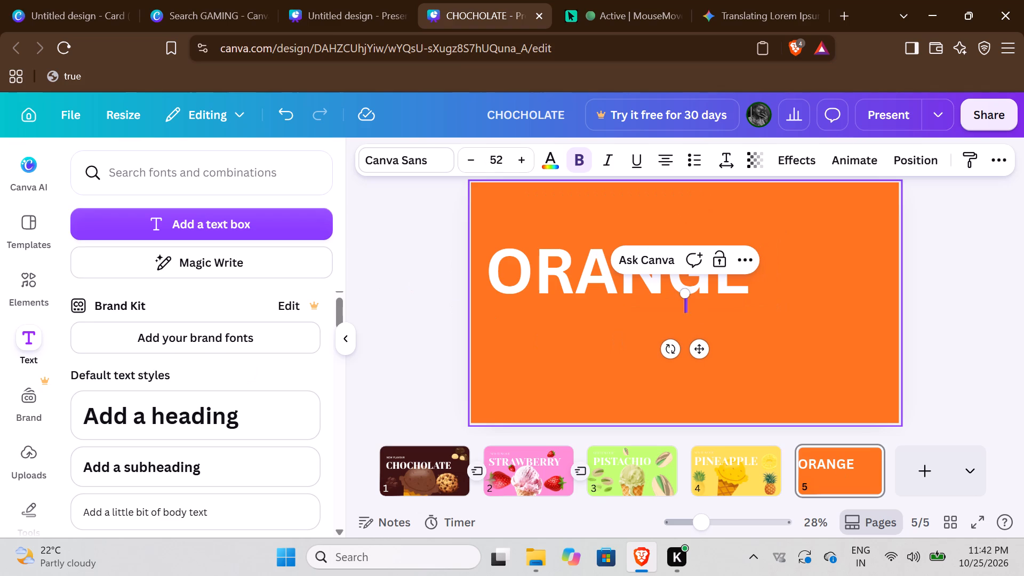
type("NEW")
key("space")
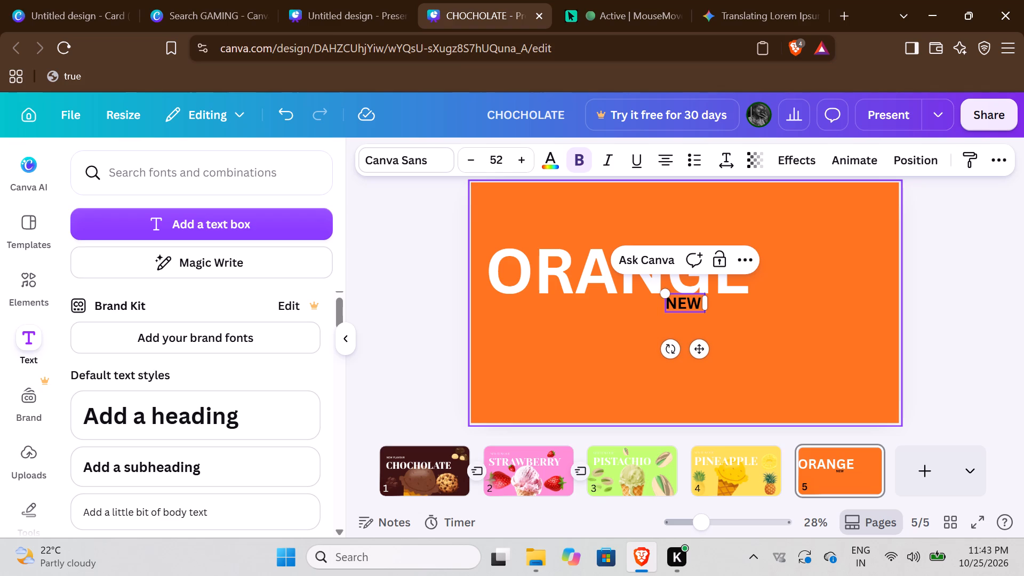
key("space")
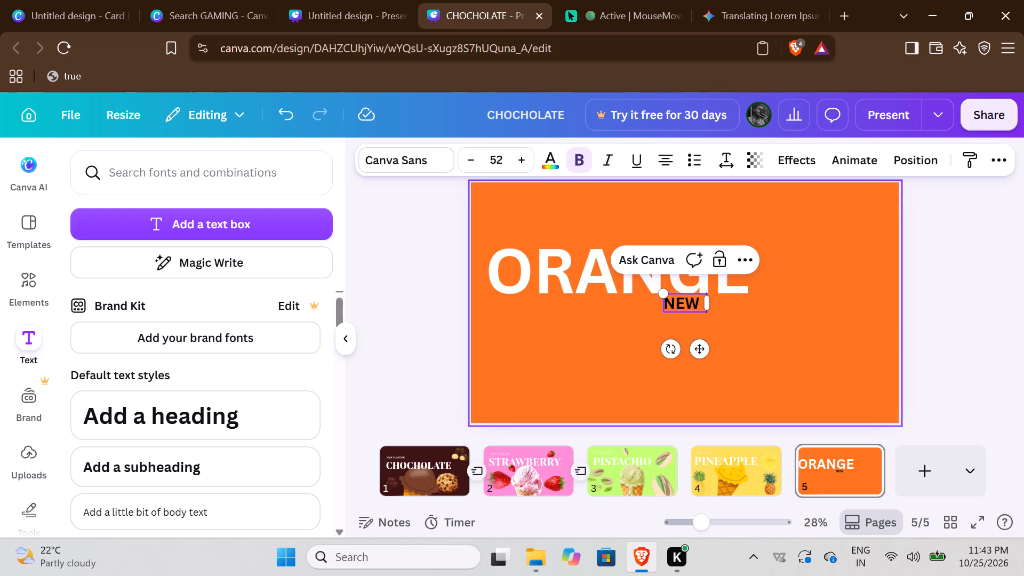
key("BackSpace")
type("FLAVOUE")
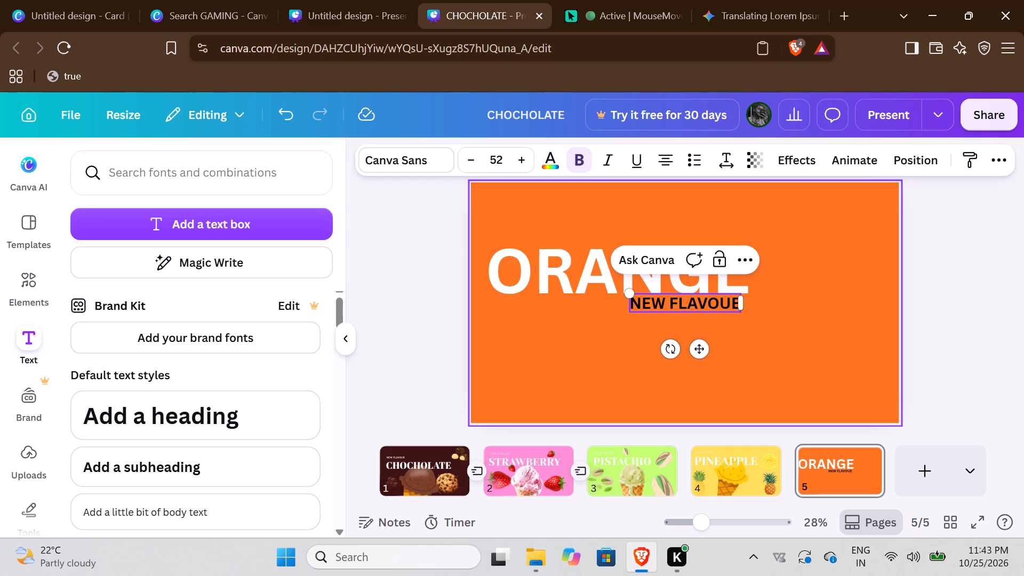
key("BackSpace")
key("r")
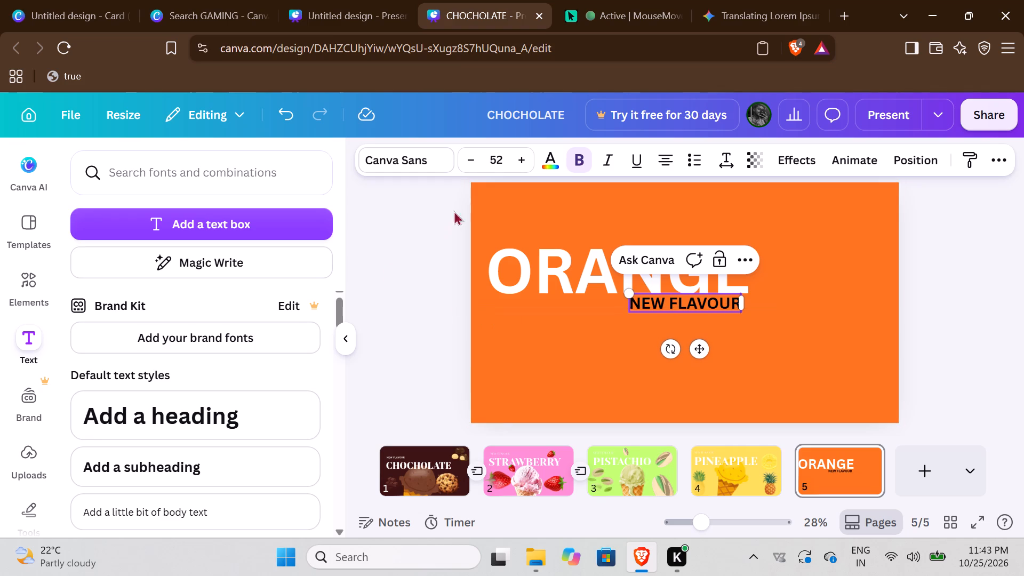
Set the text colour of the NEW FLAVOUR subheading to white and apply the change to all matching text.
left_click(550, 156)
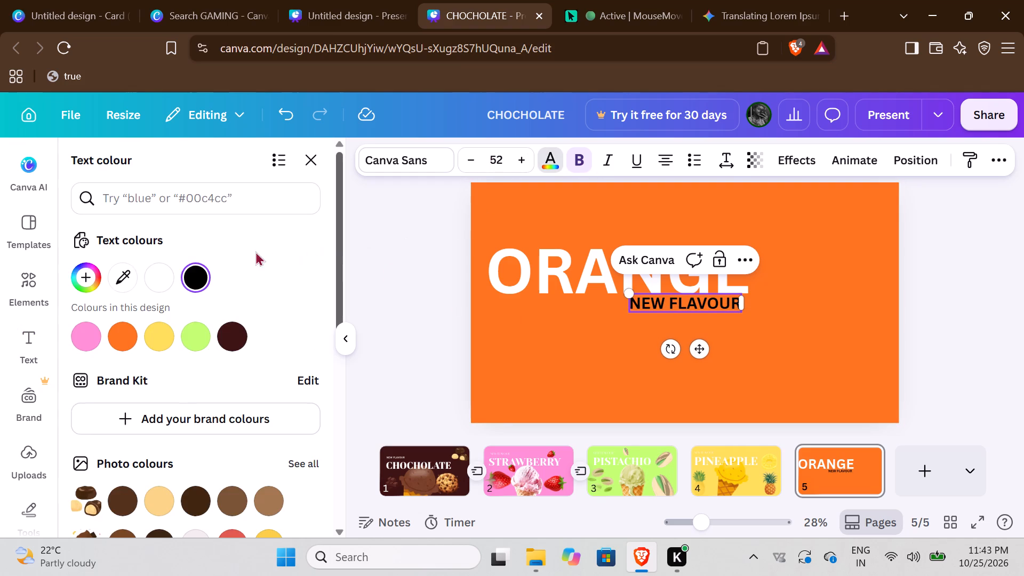
left_click(154, 282)
left_click(232, 505)
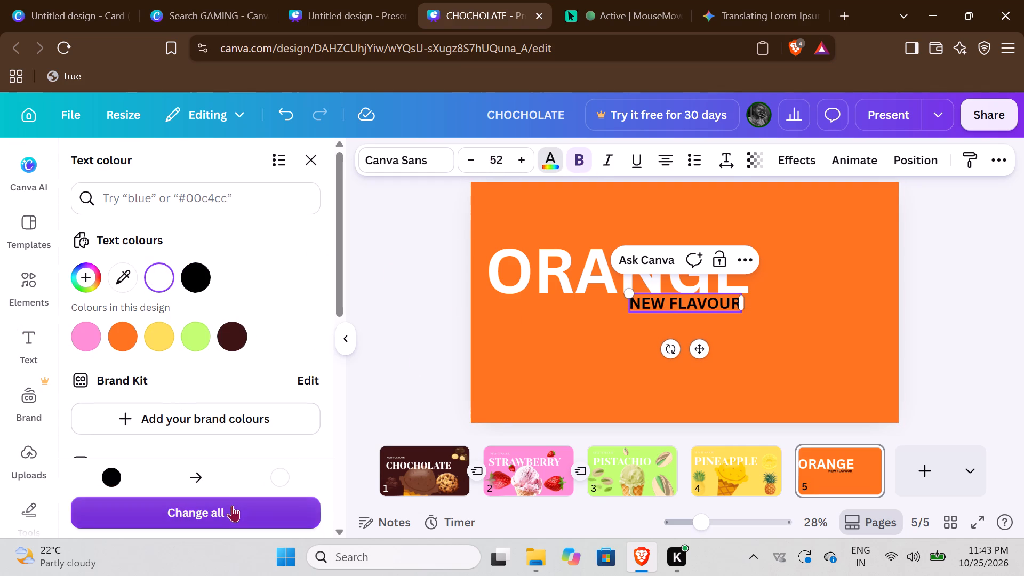
Move the NEW FLAVOUR subheading above the start of the ORANGE heading.
left_click_drag(703, 353, 606, 307)
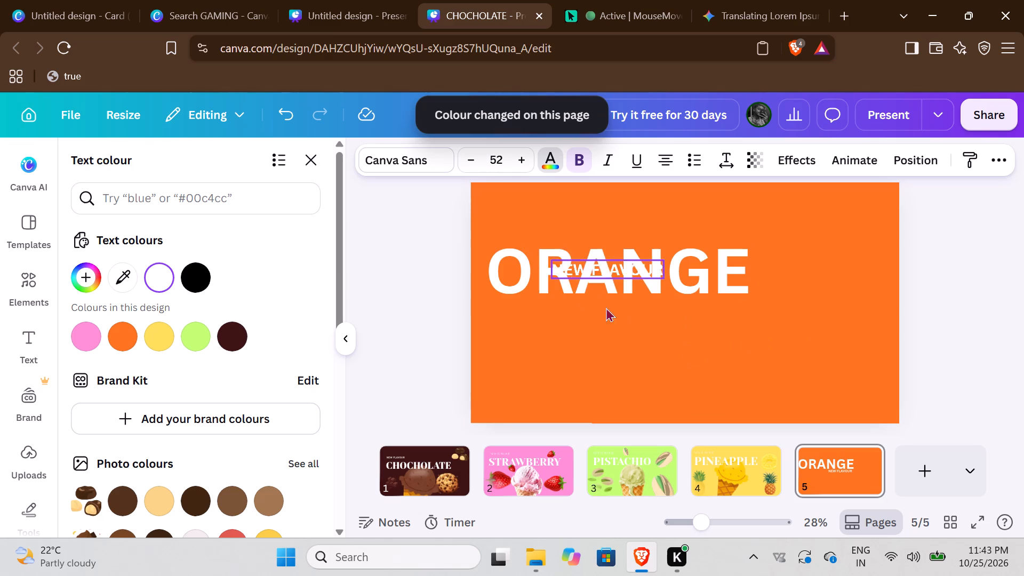
left_click_drag(606, 307, 569, 277)
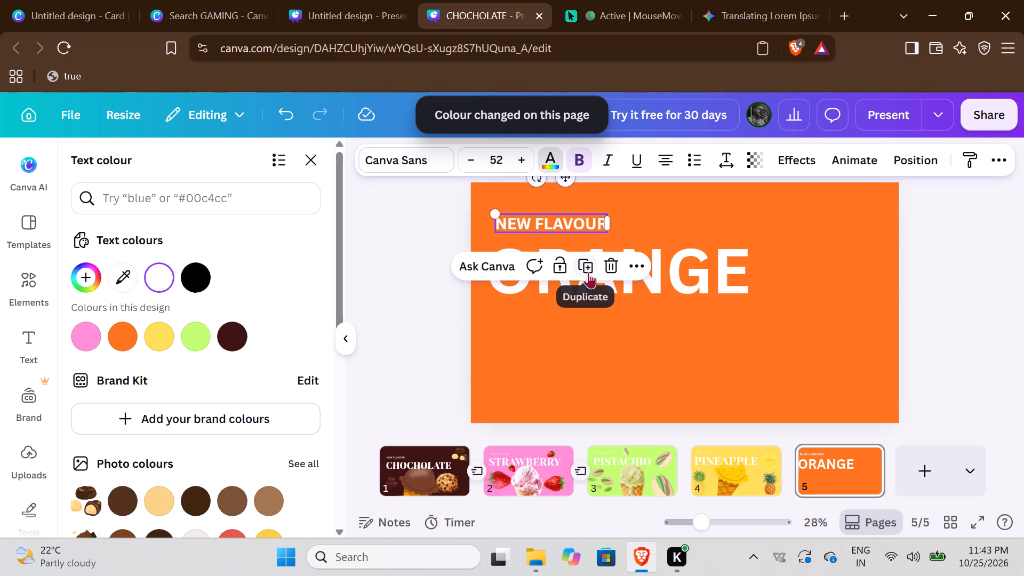
left_click(584, 279)
Change the font of the ORANGE heading to Yeseva One.
left_click(719, 284)
left_click(403, 158)
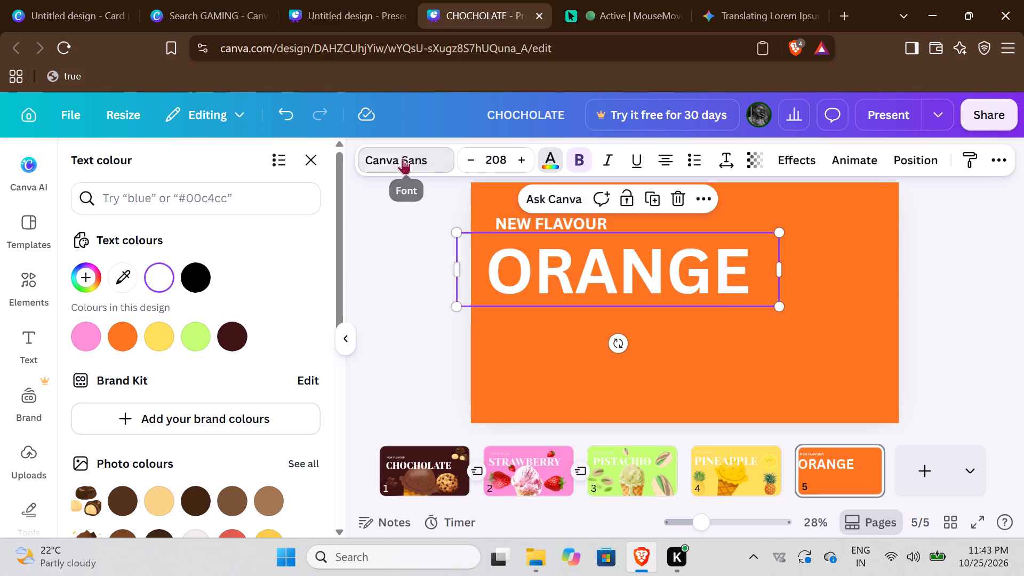
scroll(141, 373, "up", 1)
left_click(131, 314)
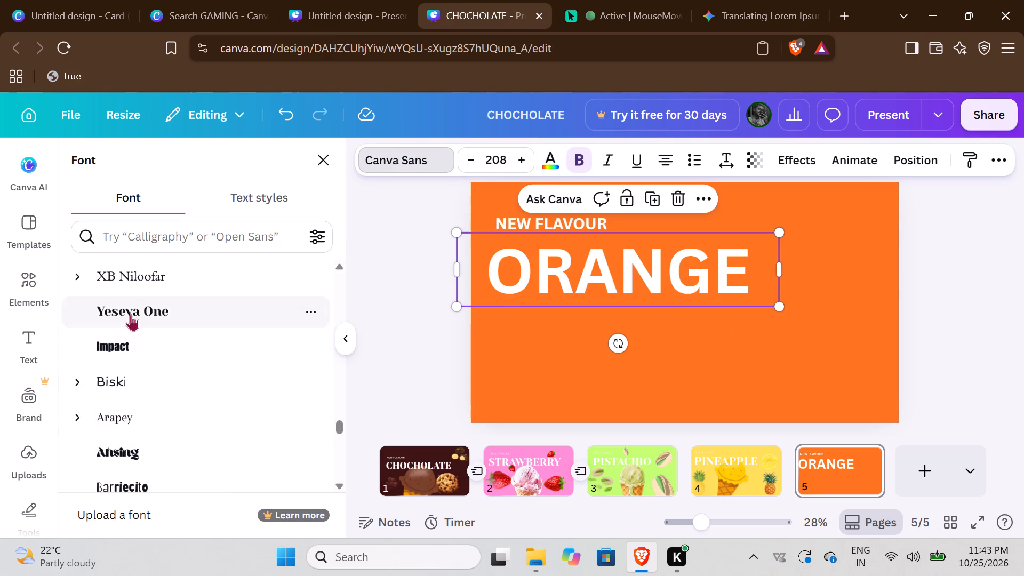
Change the font of the NEW FLAVOUR subheading to Alta and place it close above the ORANGE heading's left end.
left_click(519, 225)
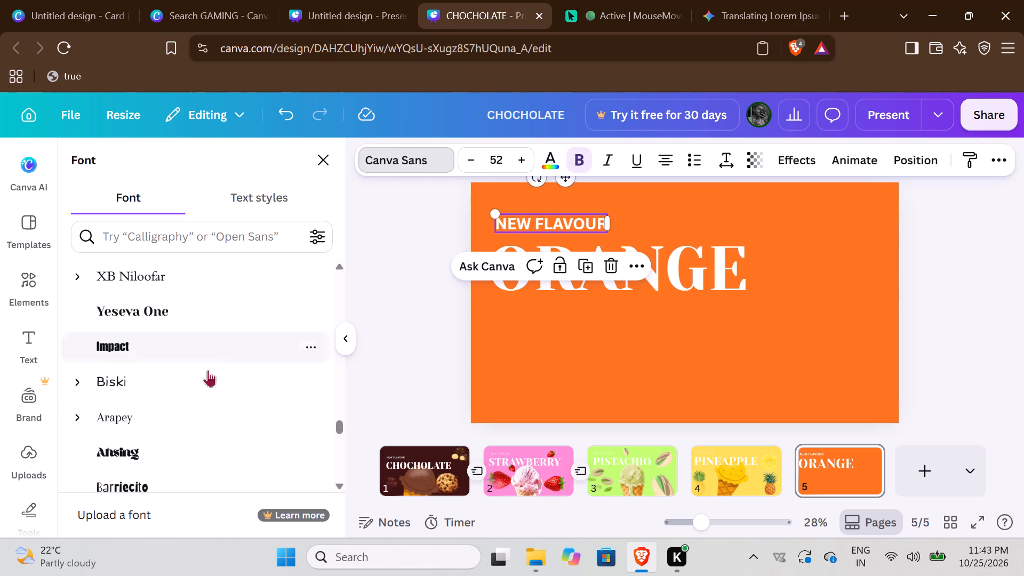
scroll(146, 409, "down", 1)
left_click(113, 468)
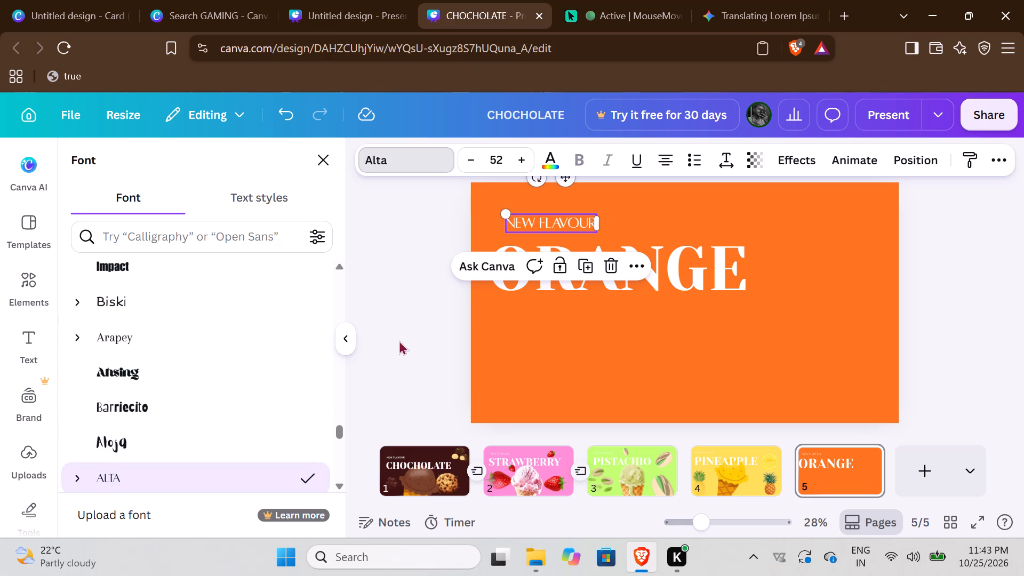
left_click(399, 340)
left_click_drag(572, 220, 564, 228)
left_click(411, 356)
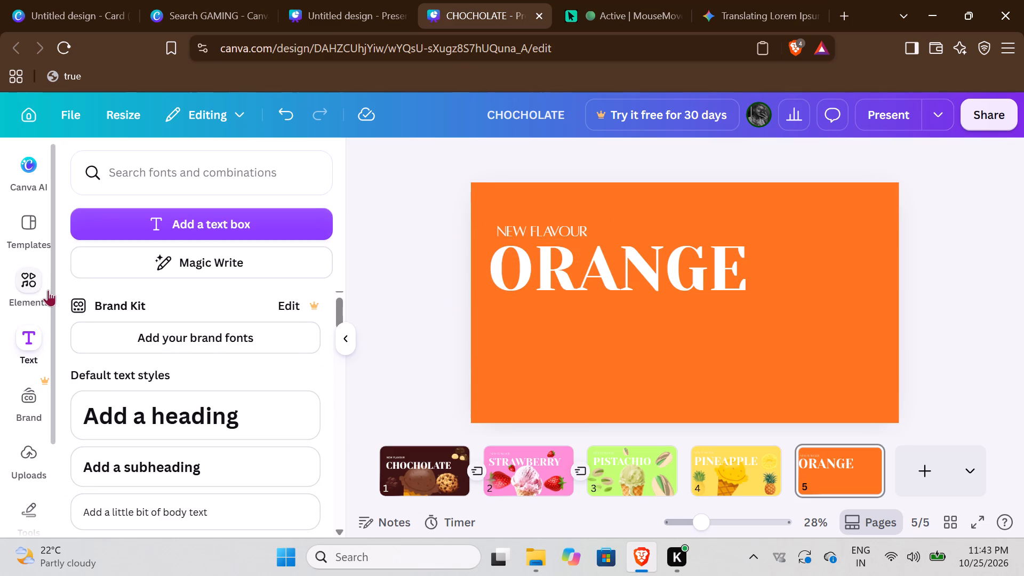
Search the elements for ORANGE and insert the whole orange graphic with a green leaf.
left_click(25, 285)
left_click(196, 181)
type("ORANGE")
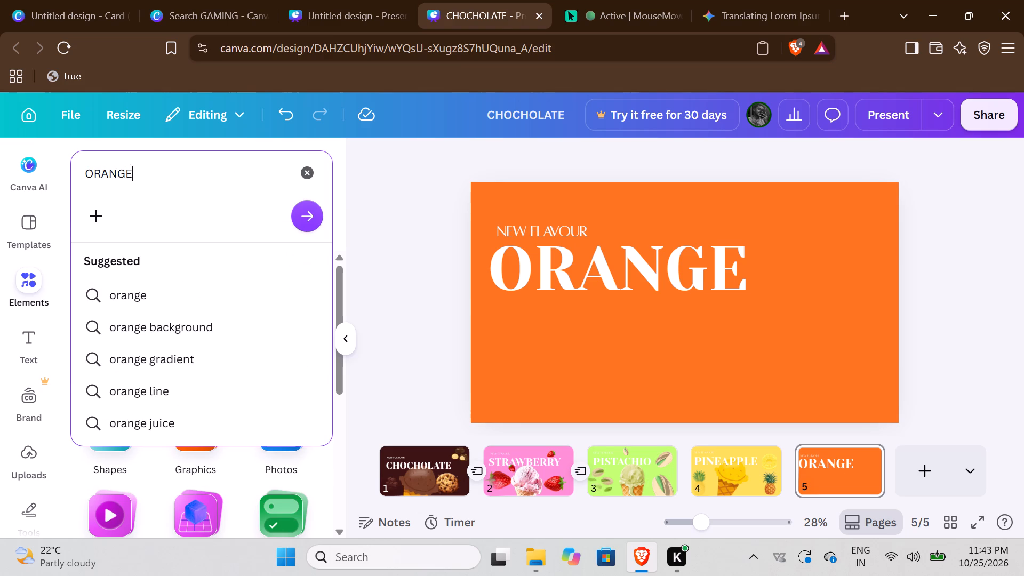
key("Return")
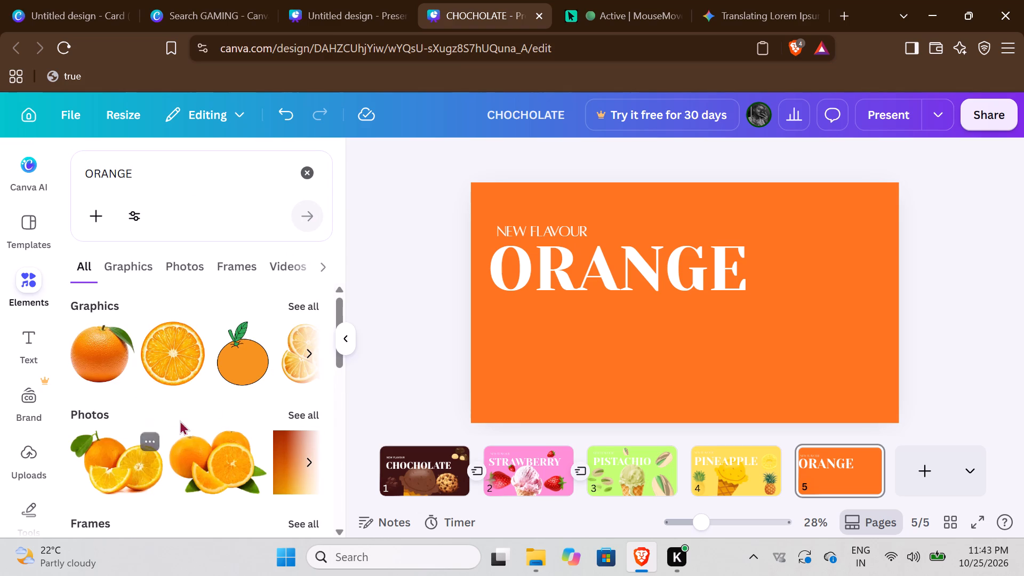
left_click(116, 362)
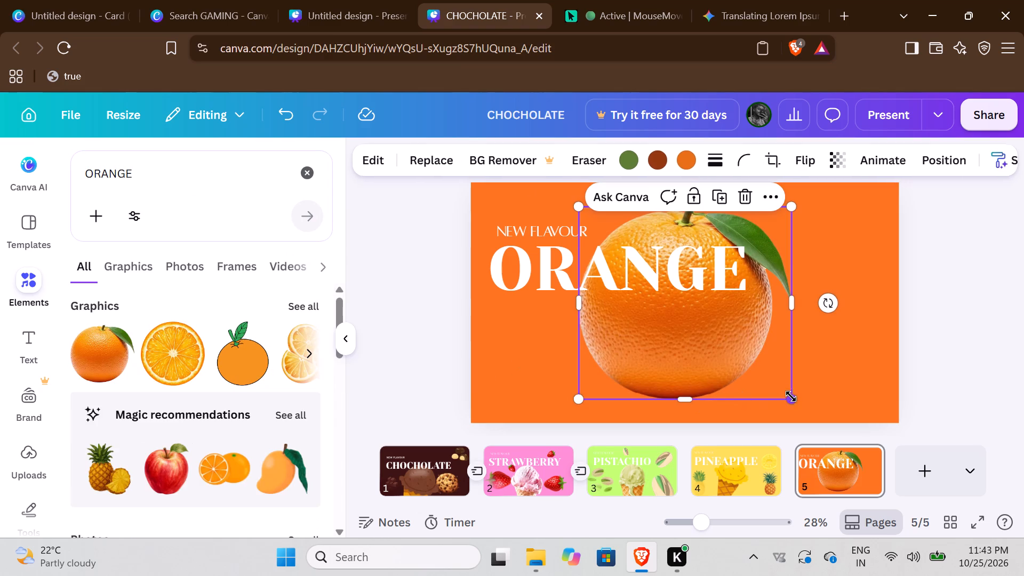
Shrink the orange graphic to less than half its size and place it in the slide's lower-left area, below the heading.
left_click_drag(791, 401, 658, 299)
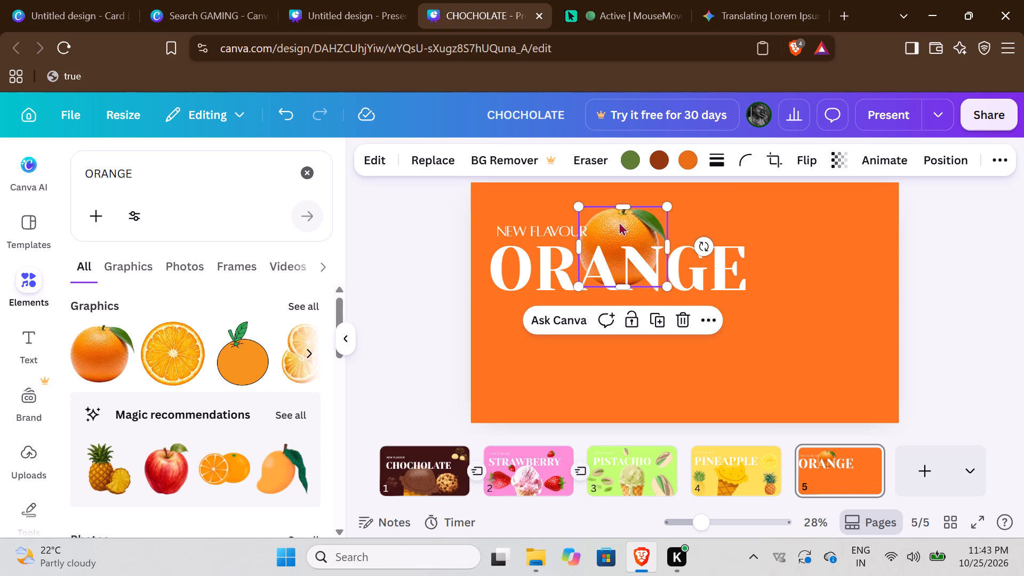
left_click_drag(619, 221, 514, 353)
left_click(514, 353)
left_click_drag(515, 353, 526, 345)
left_click_drag(515, 366, 533, 350)
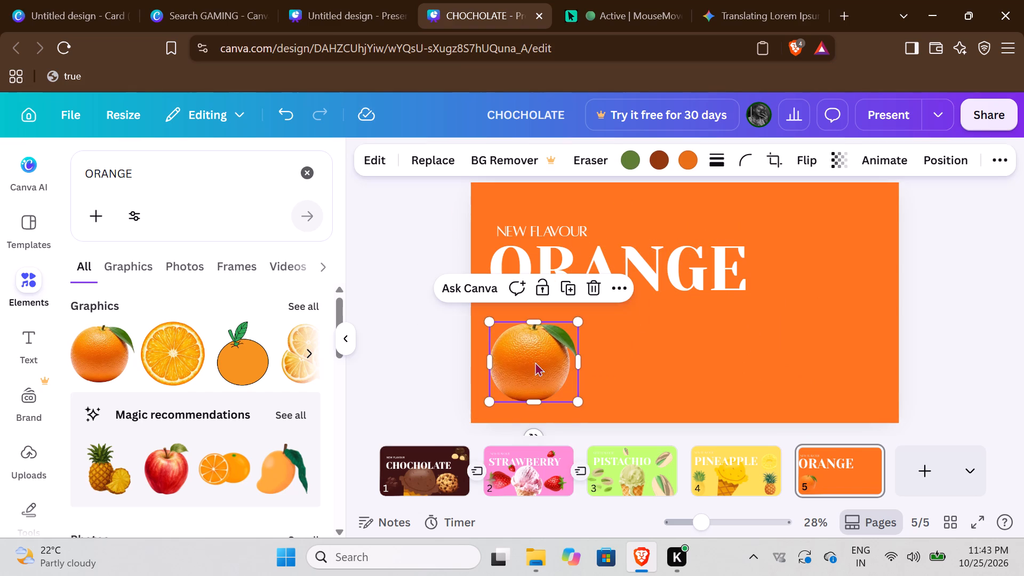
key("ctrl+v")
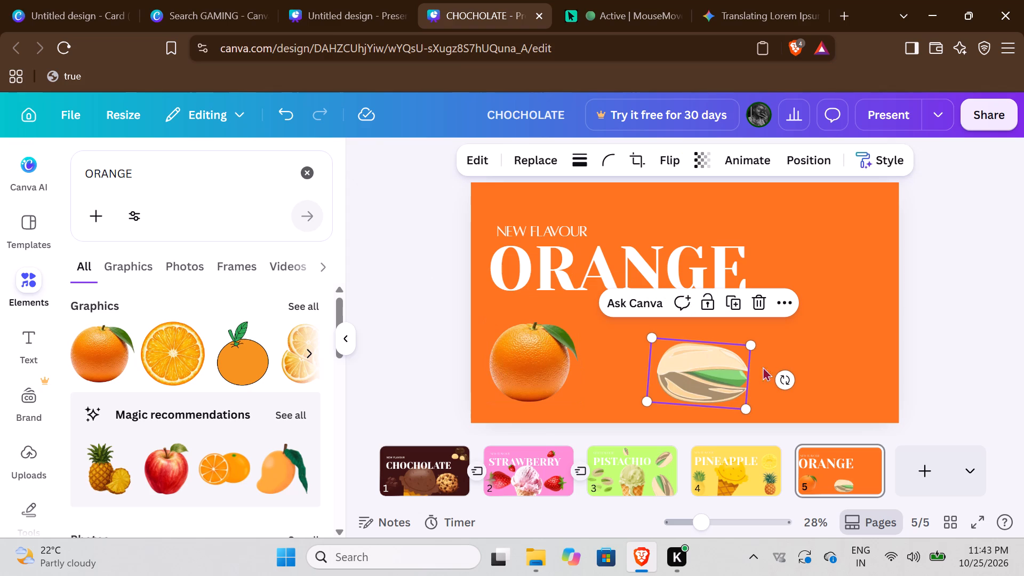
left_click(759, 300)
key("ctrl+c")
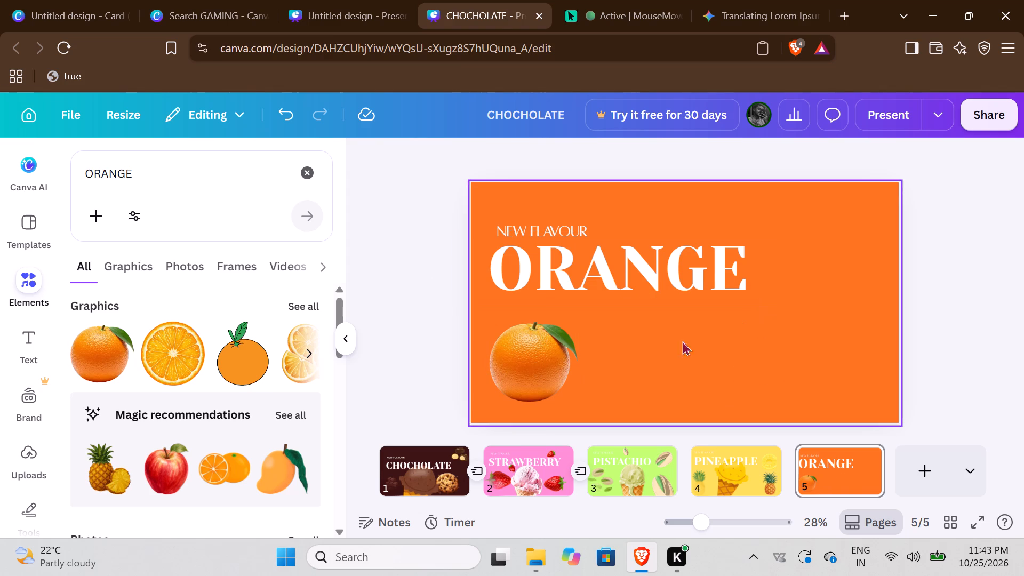
Make a copy of the orange graphic beside the original and rotate it so its leaf points to the lower left.
left_click(551, 355)
key("ctrl+c")
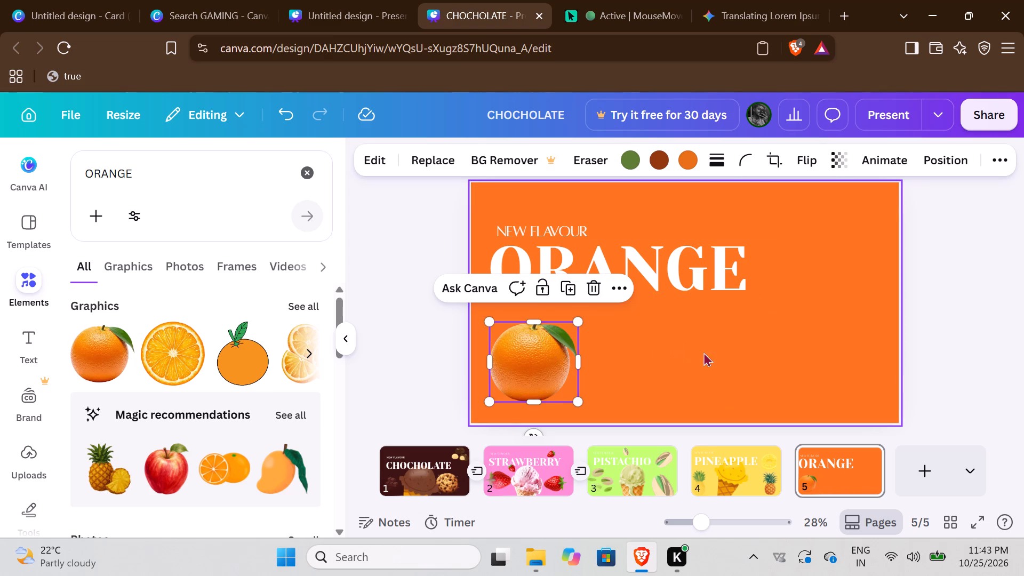
left_click(705, 352)
key("ctrl+v")
left_click_drag(538, 370, 570, 374)
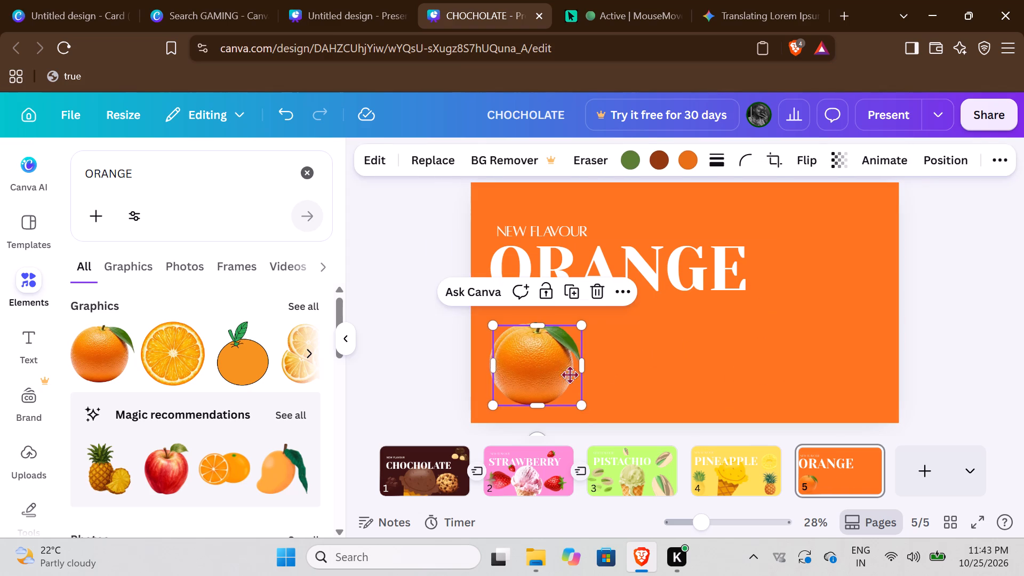
left_click_drag(570, 374, 706, 370)
left_click_drag(787, 368, 647, 319)
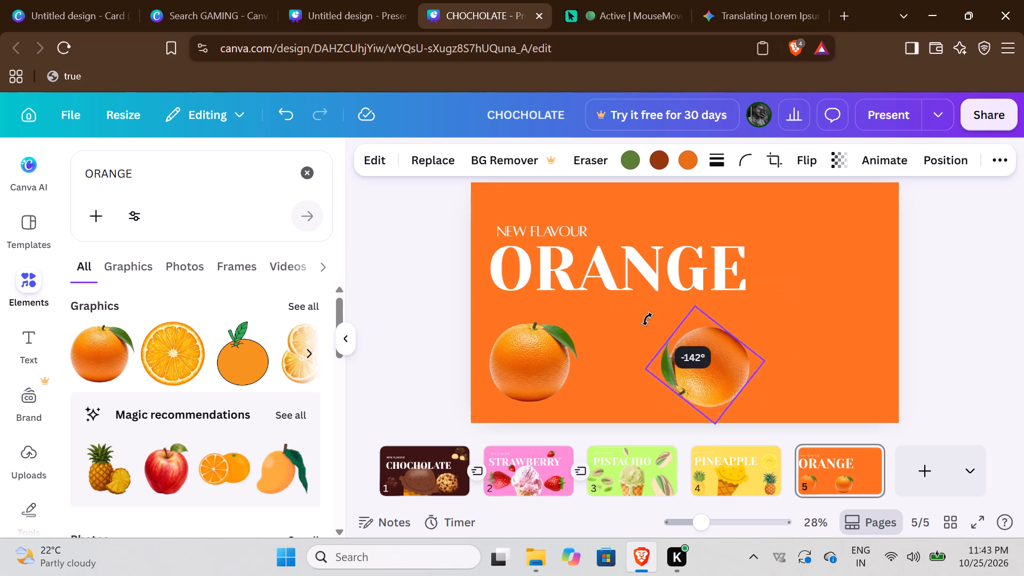
left_click_drag(647, 319, 653, 328)
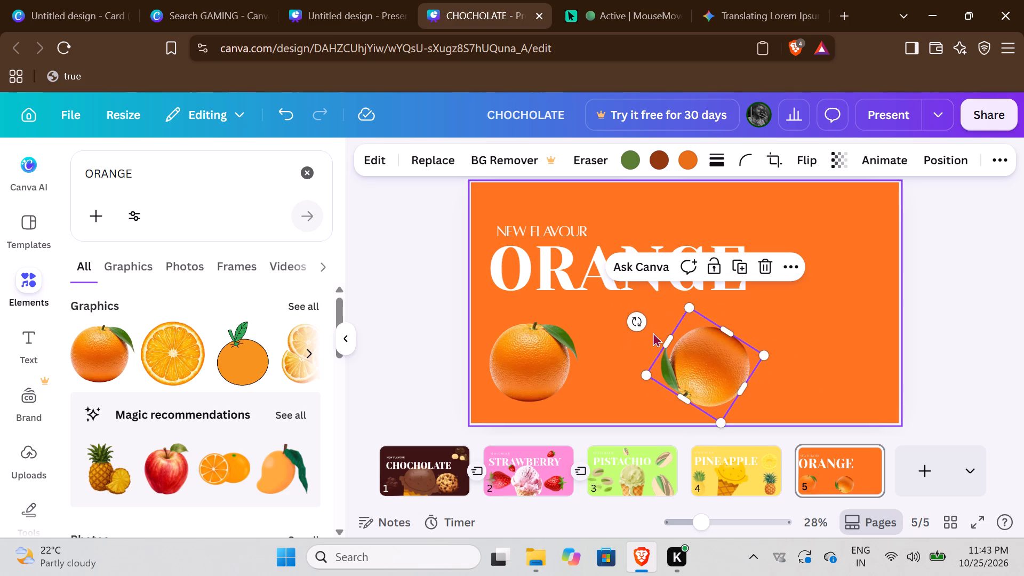
Move the rotated orange copy to the slide's upper-right corner and shrink it to a small accent.
left_click_drag(698, 388, 721, 364)
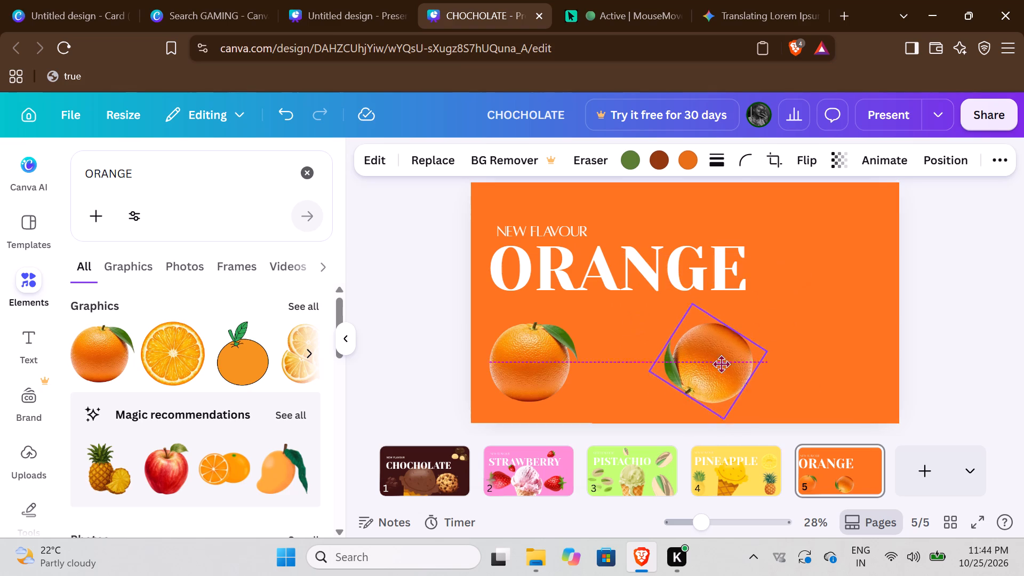
left_click_drag(721, 364, 828, 255)
left_click_drag(846, 293, 846, 293)
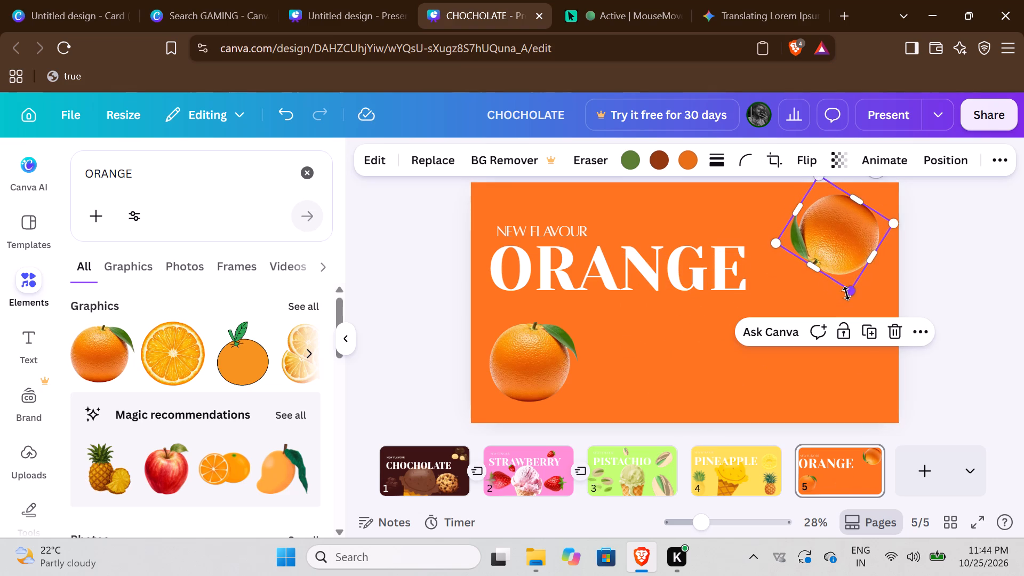
left_click_drag(846, 293, 833, 246)
left_click_drag(832, 213, 845, 238)
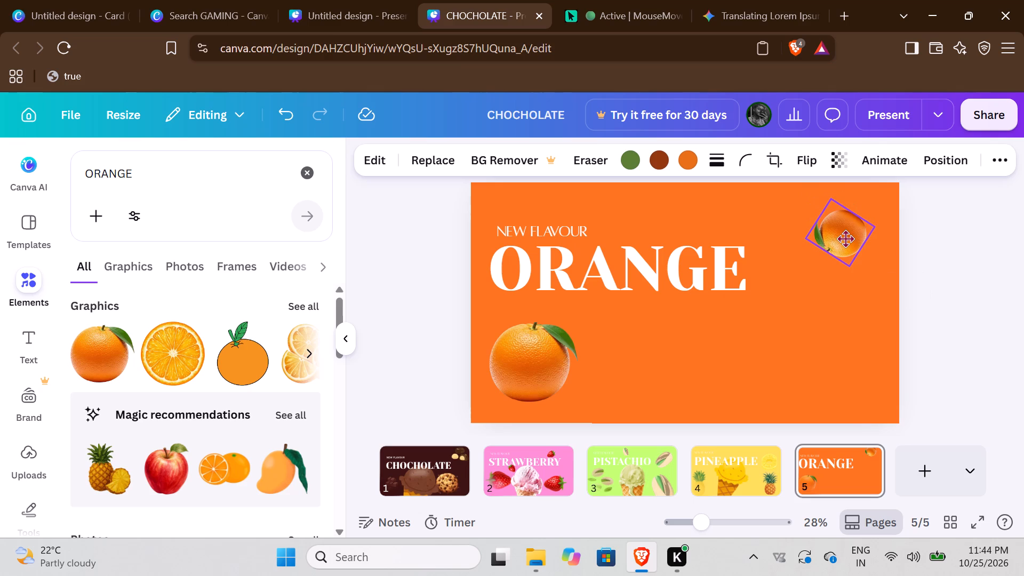
left_click_drag(845, 238, 853, 223)
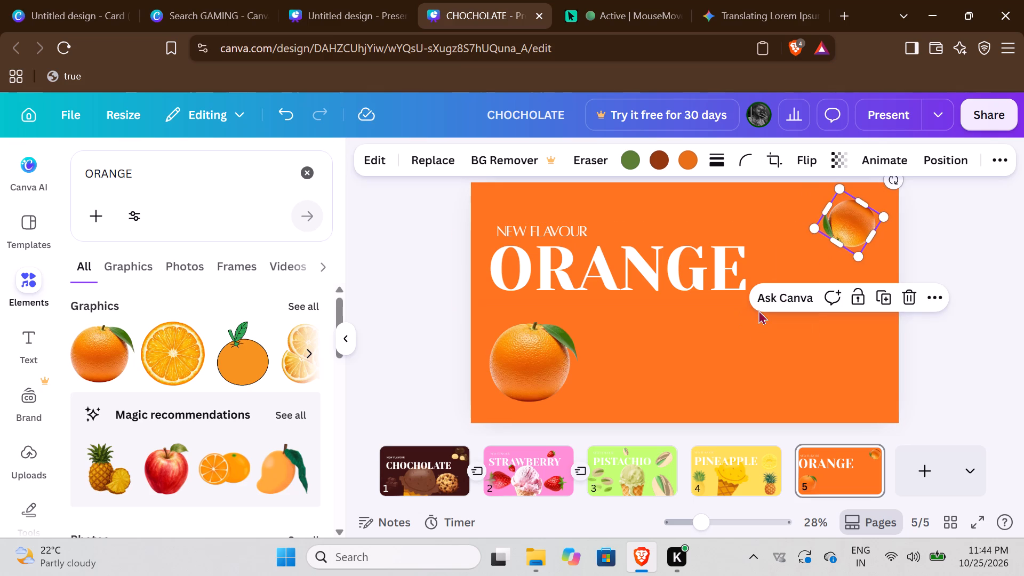
Copy the small orange, rotate the copy so its leaf points upward and place it at the slide's top edge above the heading.
key("ctrl+c")
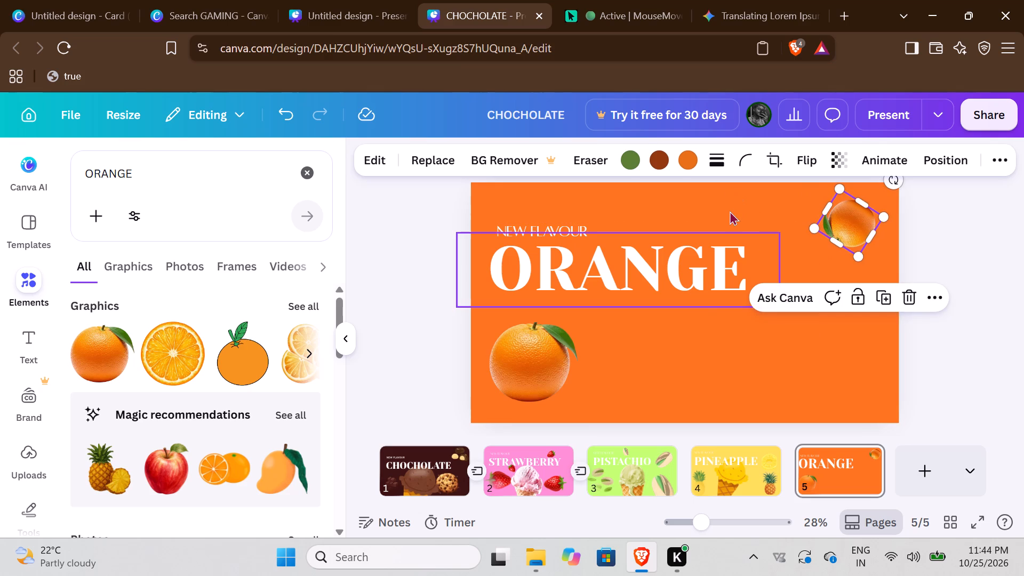
left_click(730, 211)
key("ctrl+v")
left_click_drag(866, 221, 743, 204)
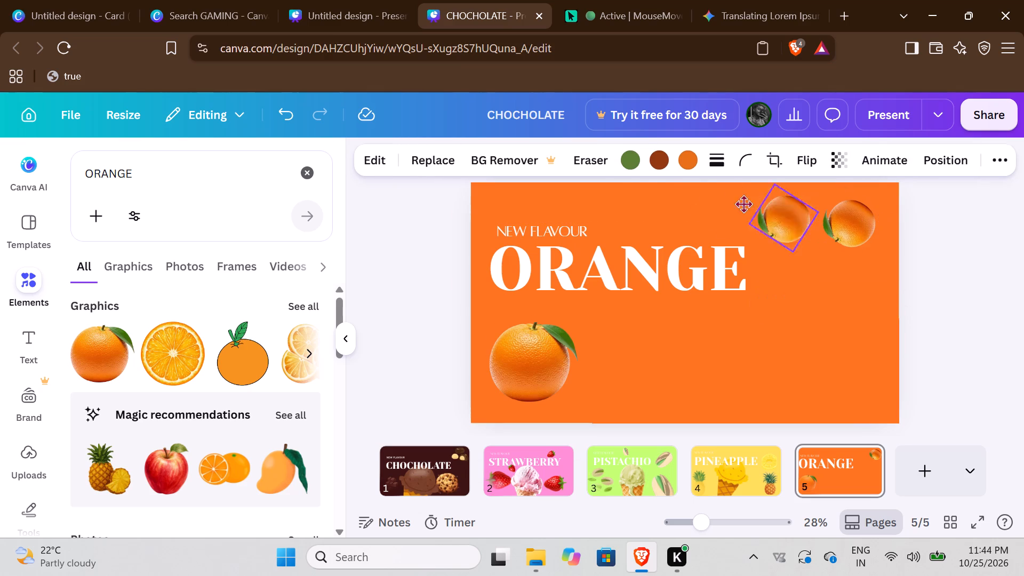
left_click_drag(743, 204, 698, 209)
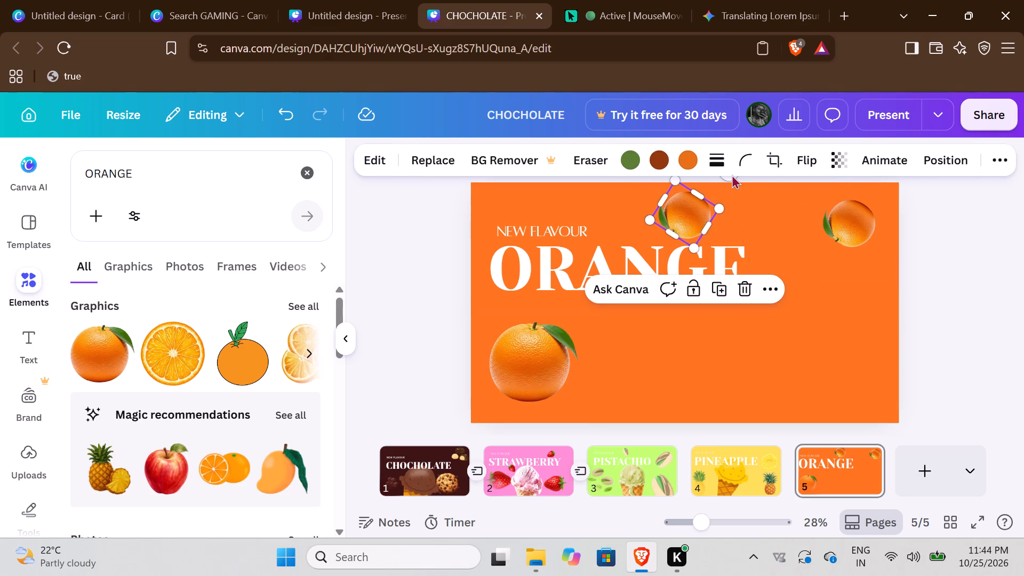
left_click(732, 174)
left_click_drag(730, 179, 708, 244)
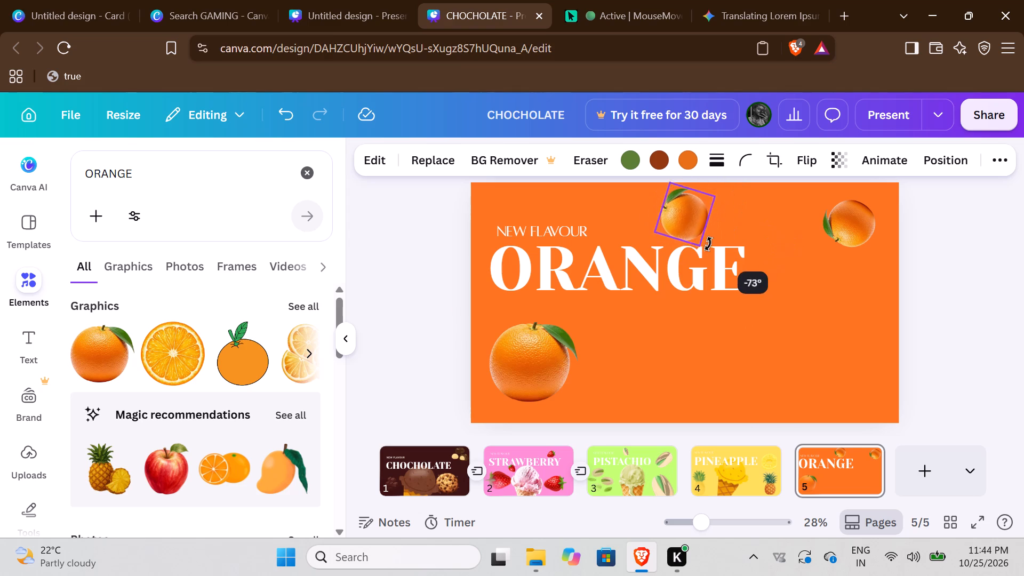
left_click_drag(708, 244, 697, 251)
left_click_drag(679, 219, 636, 215)
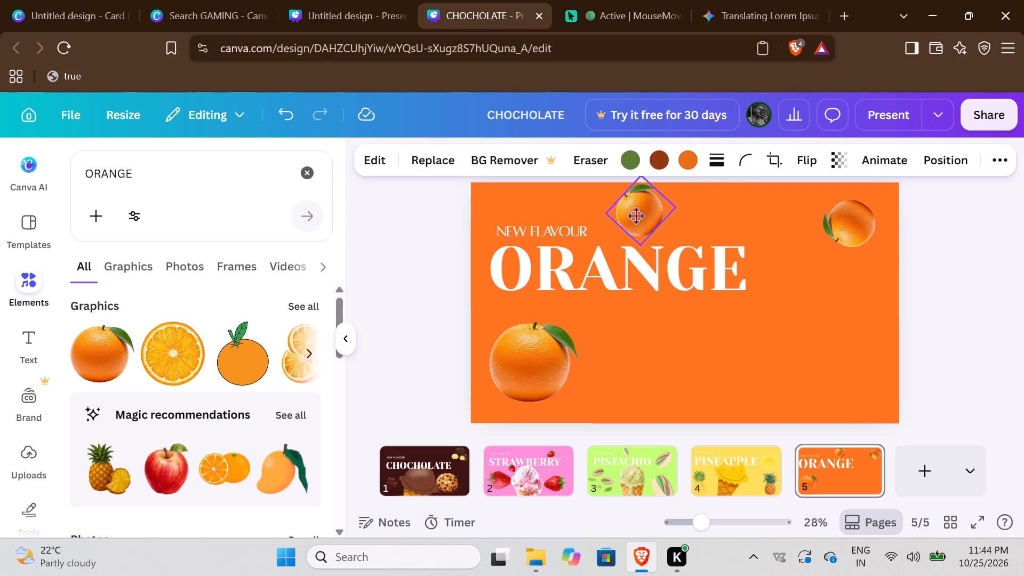
left_click_drag(636, 215, 636, 215)
Paste another small orange, move it to the slide's lower-right area and rotate it so its leaf points to the upper left.
left_click(668, 372)
key("v")
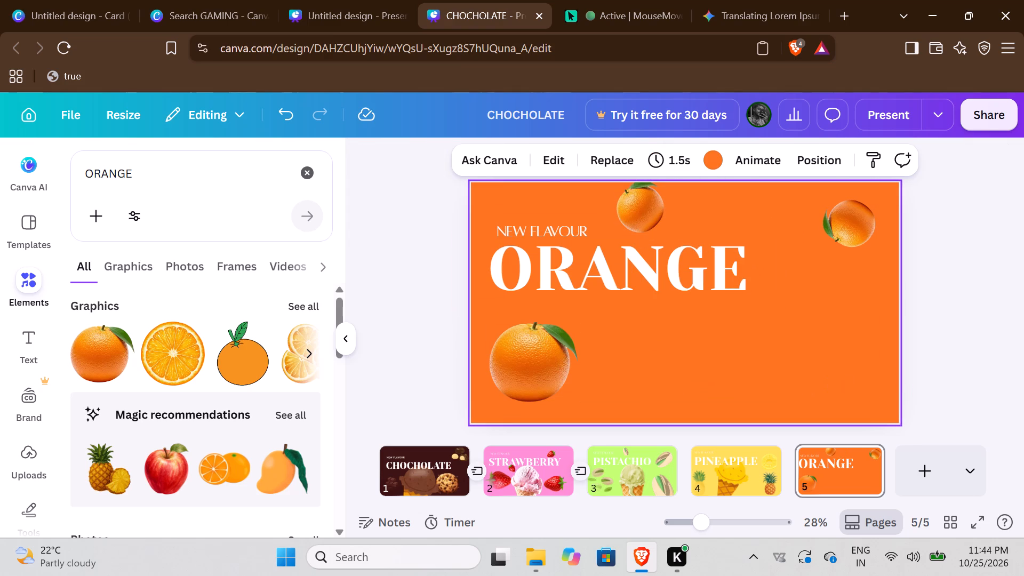
key("ctrl+v")
left_click_drag(858, 235, 818, 334)
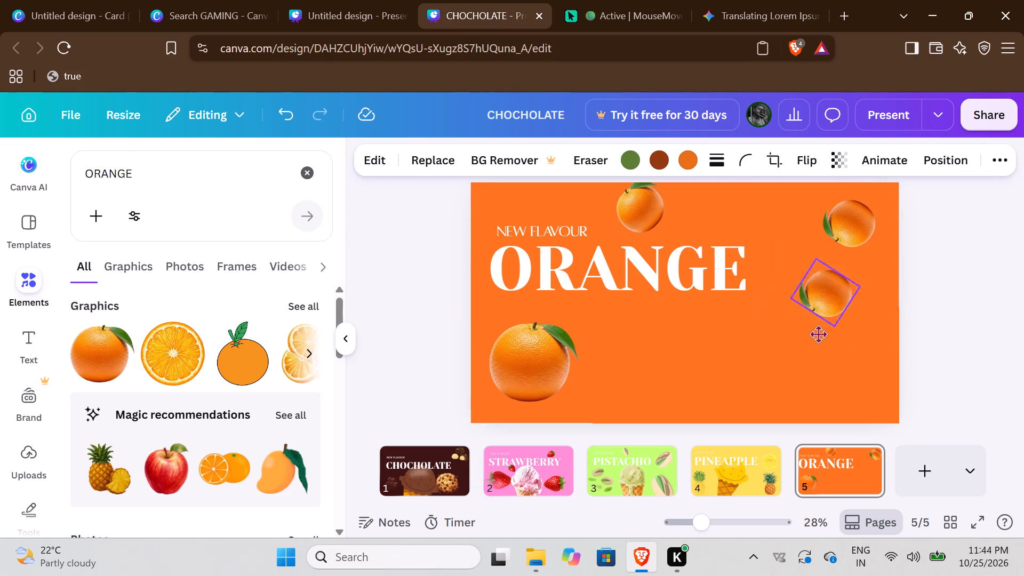
left_click_drag(818, 334, 781, 382)
left_click_drag(821, 414, 759, 448)
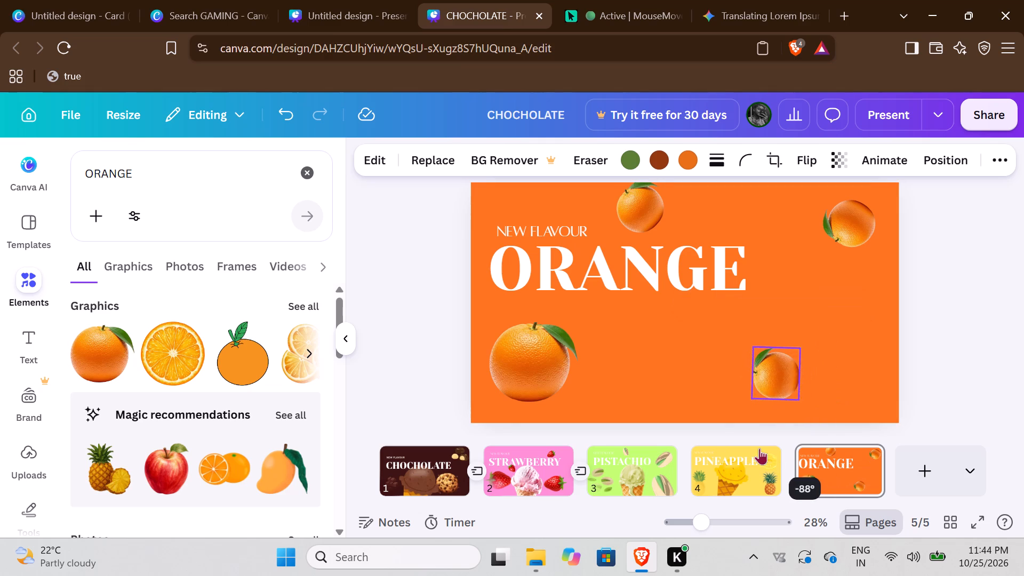
left_click_drag(759, 448, 754, 447)
Enlarge the lower-right orange until it is the biggest on the slide and fit it into the bottom-right corner.
left_click_drag(803, 354, 919, 334)
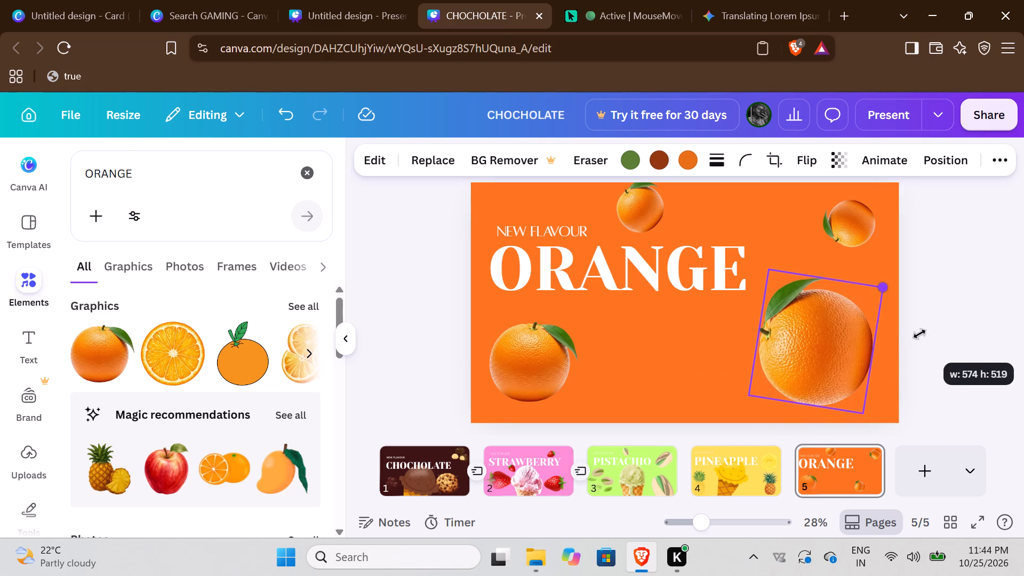
left_click_drag(919, 334, 928, 309)
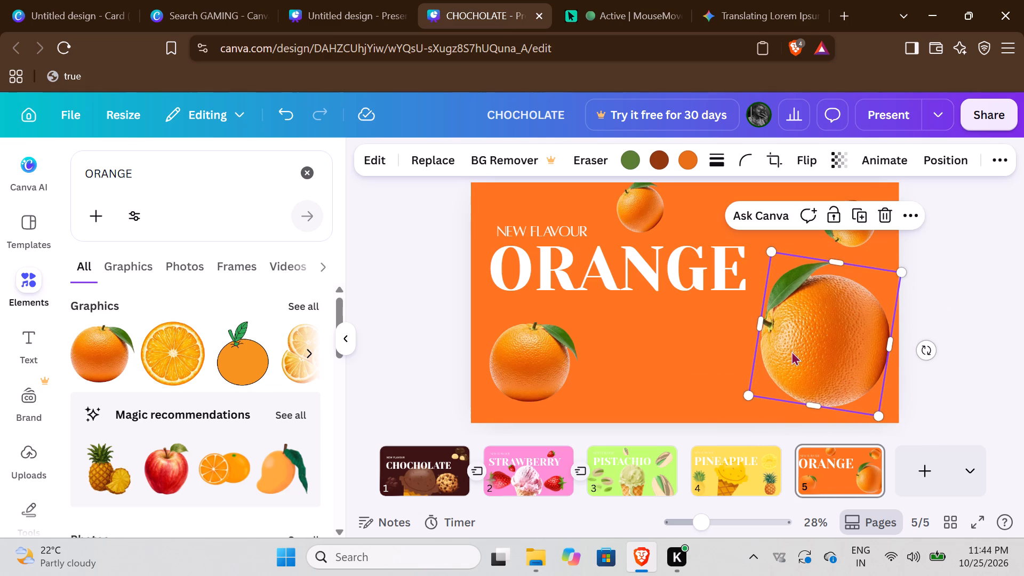
left_click_drag(801, 340, 809, 350)
left_click(642, 331)
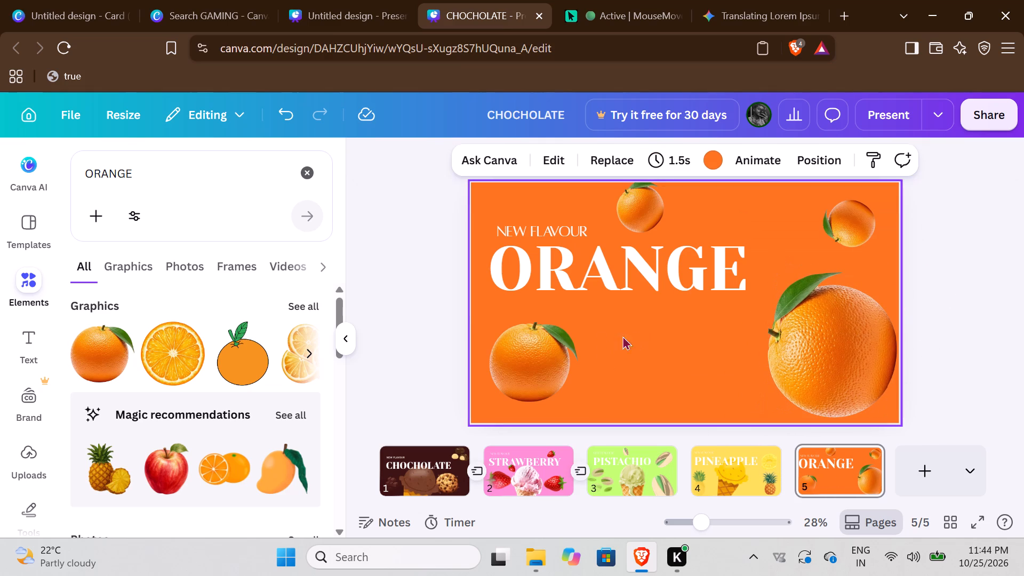
Search the elements for orange ice cream and add the orange popsicle graphic to the ORANGE slide.
left_click(161, 177)
key("space")
type("ID")
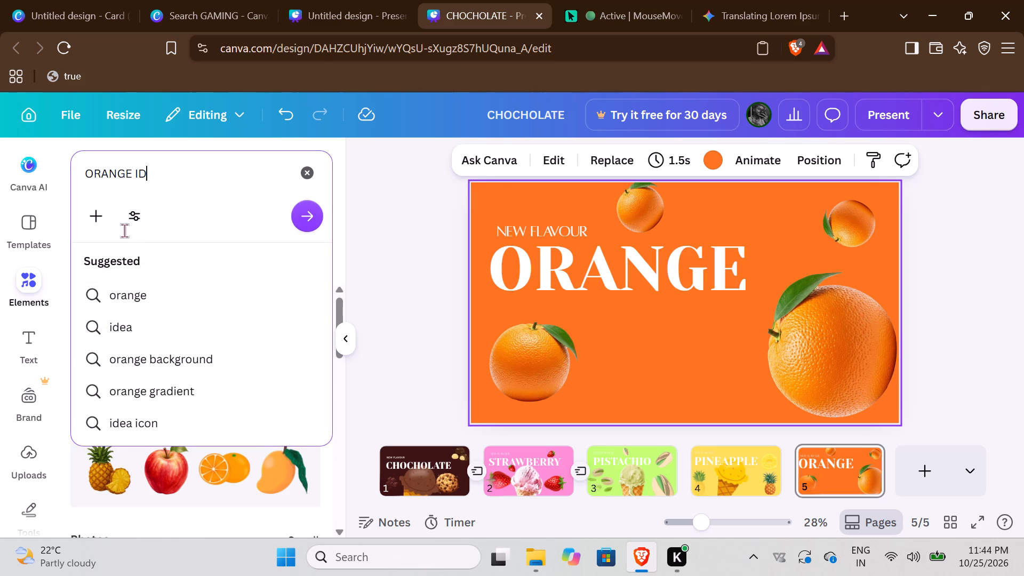
key("BackSpace")
left_click(133, 323)
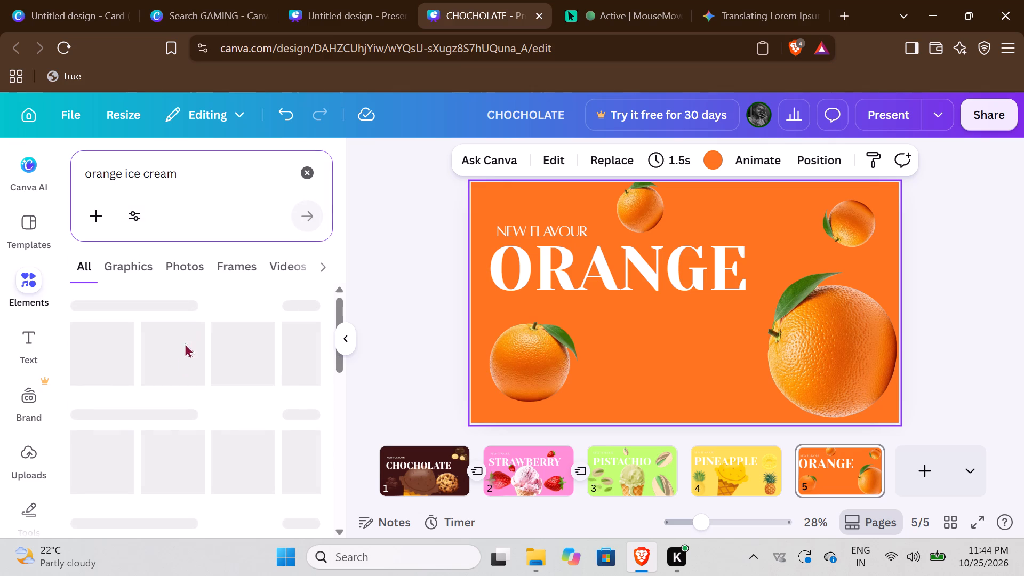
left_click(164, 367)
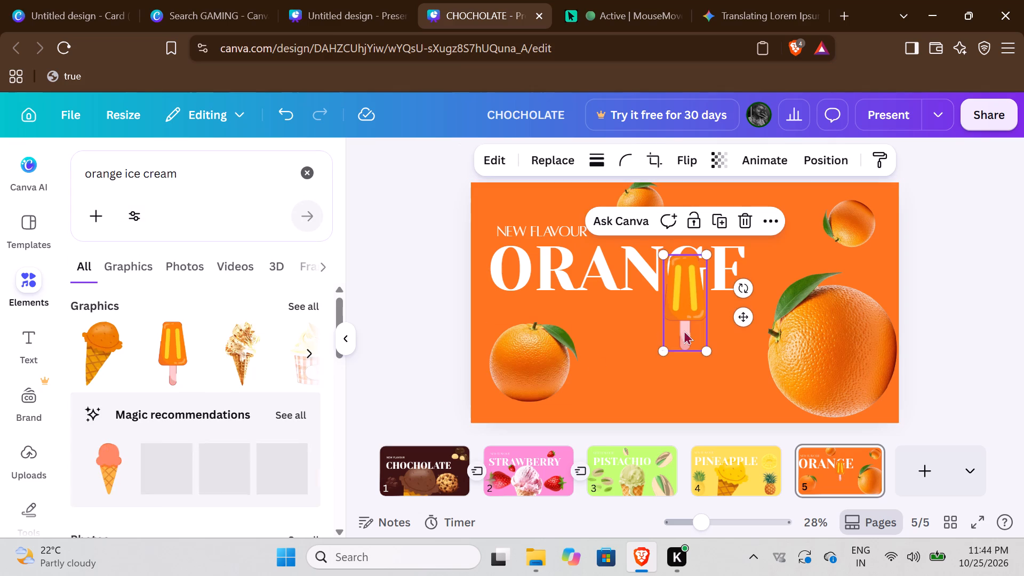
Enlarge the orange popsicle and place it at the slide's bottom centre, its top just under the ORANGE heading and its stick running off the edge.
left_click_drag(690, 302, 633, 410)
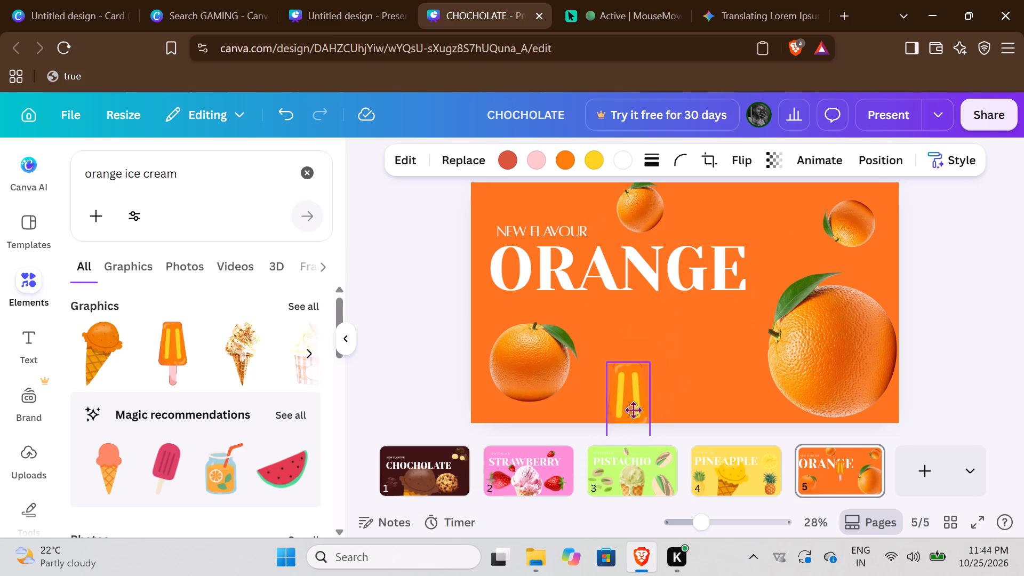
left_click_drag(633, 410, 634, 395)
left_click_drag(653, 347, 813, 287)
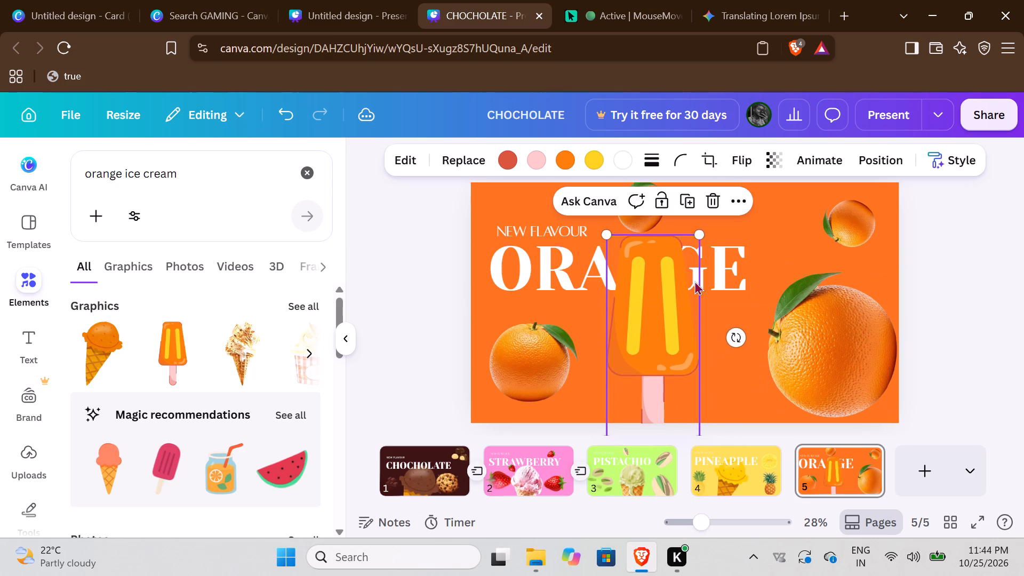
left_click_drag(652, 265, 662, 302)
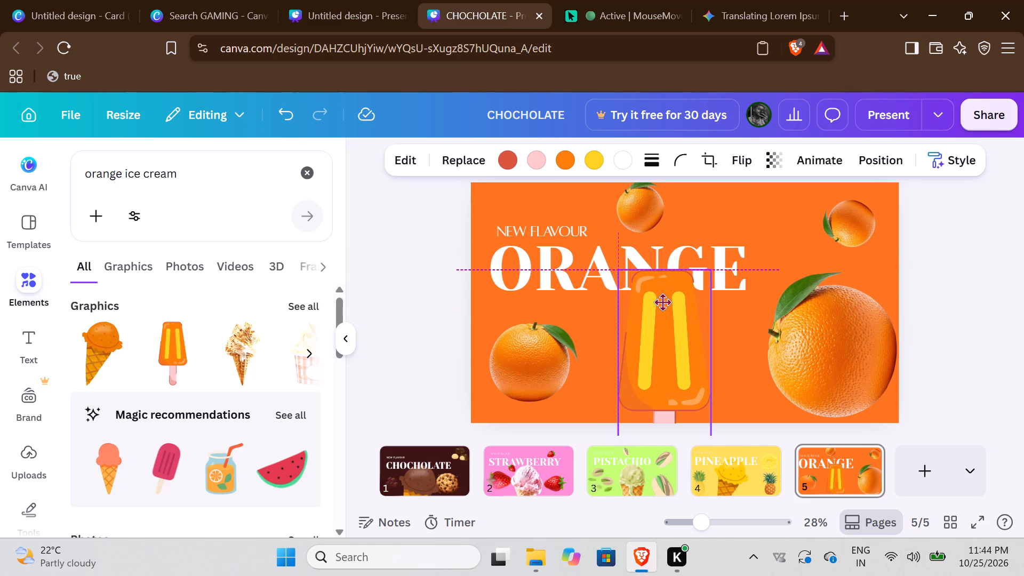
left_click_drag(662, 302, 662, 303)
left_click_drag(615, 267, 630, 290)
left_click_drag(686, 331, 663, 321)
left_click(737, 342)
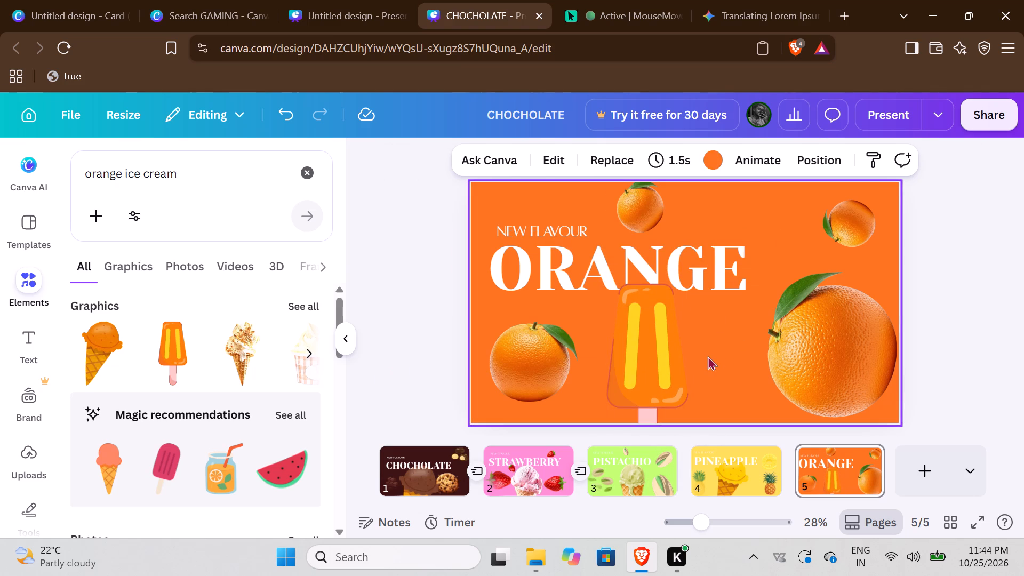
Paste another small orange between the popsicle and the biggest orange, and rotate it so its leaf points to the upper right.
key("ctrl+v")
left_click_drag(876, 224, 756, 339)
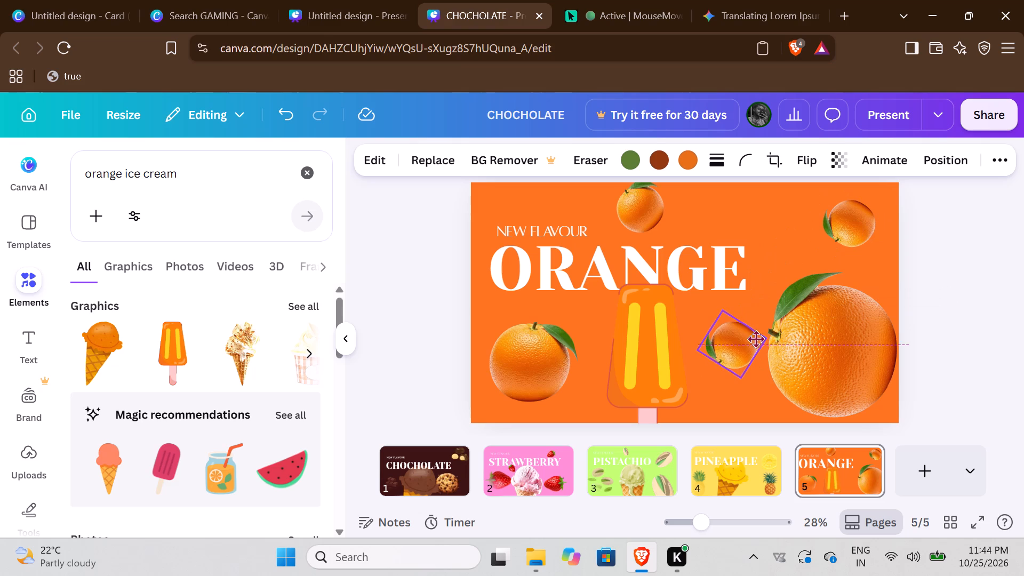
left_click_drag(756, 339, 755, 326)
left_click_drag(781, 370, 767, 388)
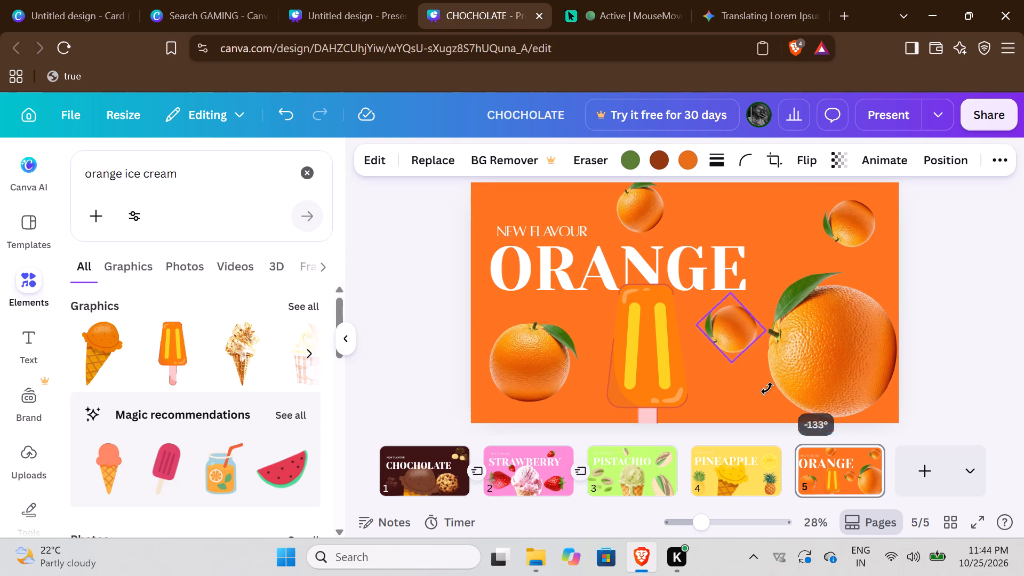
left_click_drag(767, 388, 559, 213)
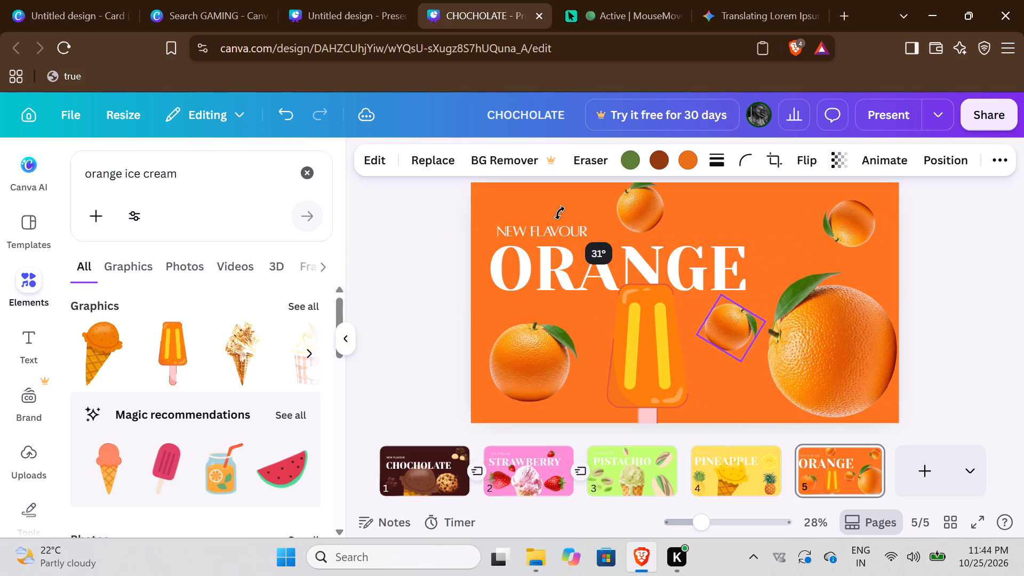
left_click_drag(559, 213, 571, 281)
left_click(439, 314)
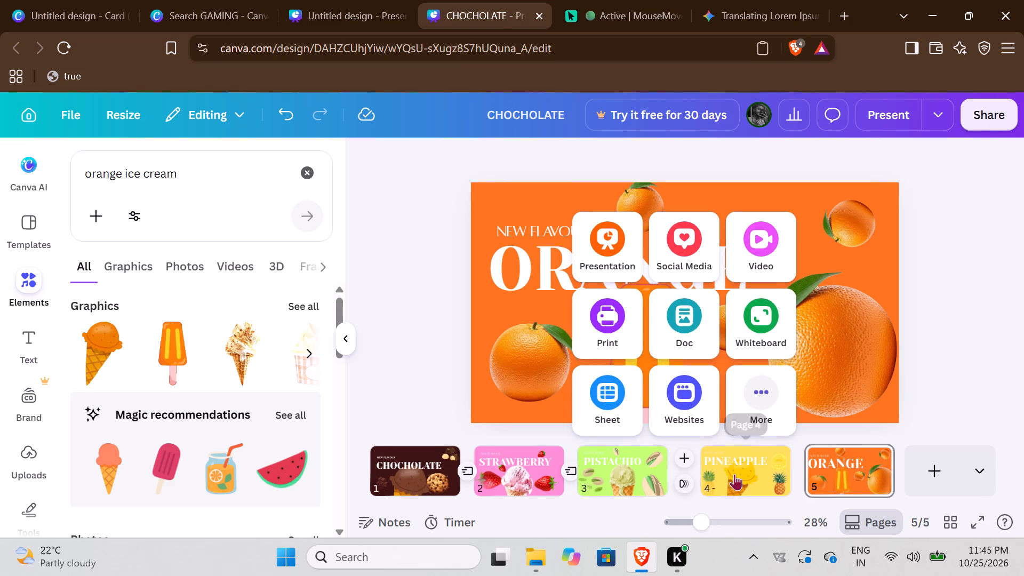
Apply the Flow transition between the PISTACHIO and PINEAPPLE pages and between the PINEAPPLE and ORANGE pages.
left_click(734, 474)
left_click(823, 469)
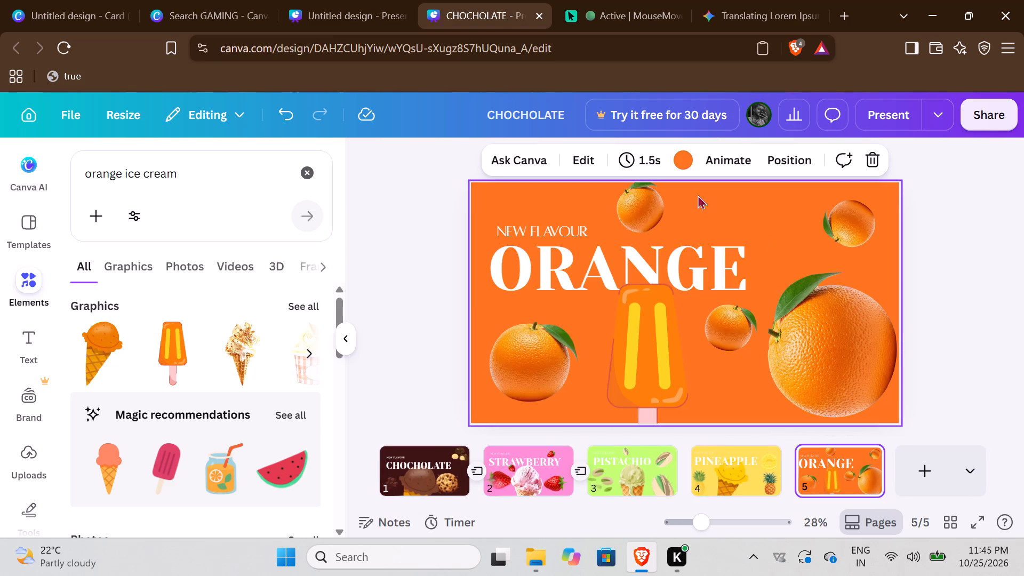
left_click(684, 478)
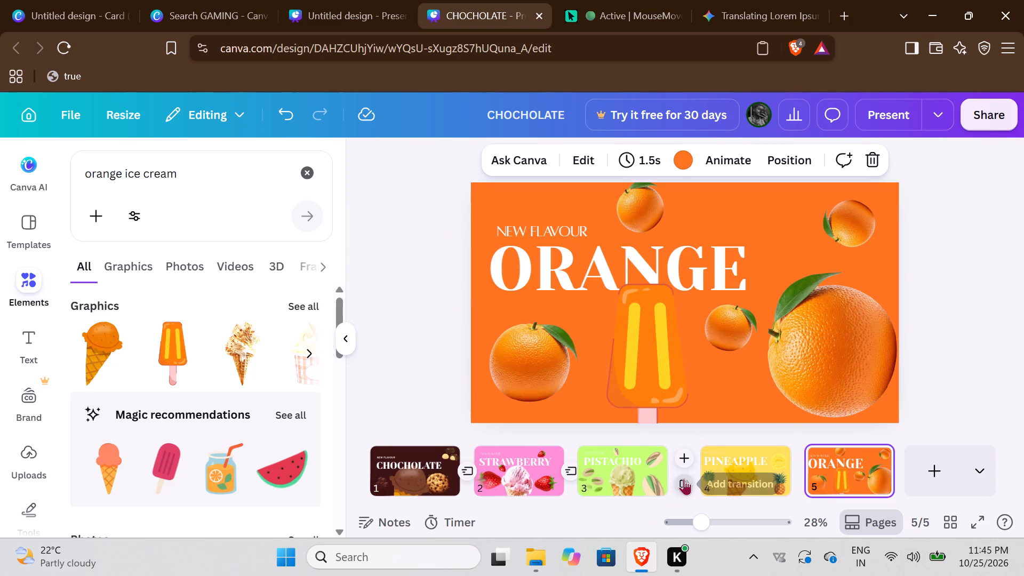
left_click(219, 454)
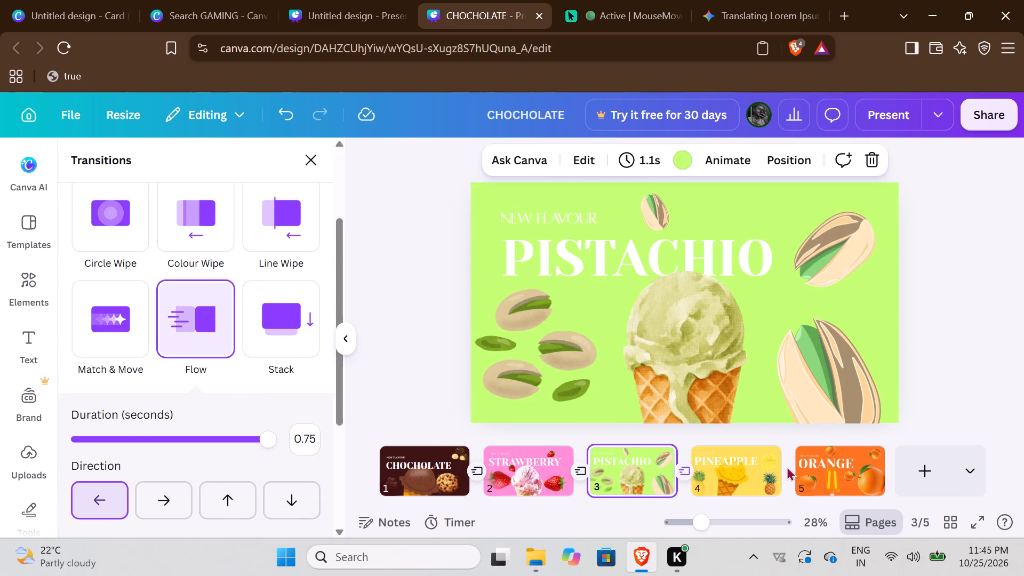
left_click(786, 478)
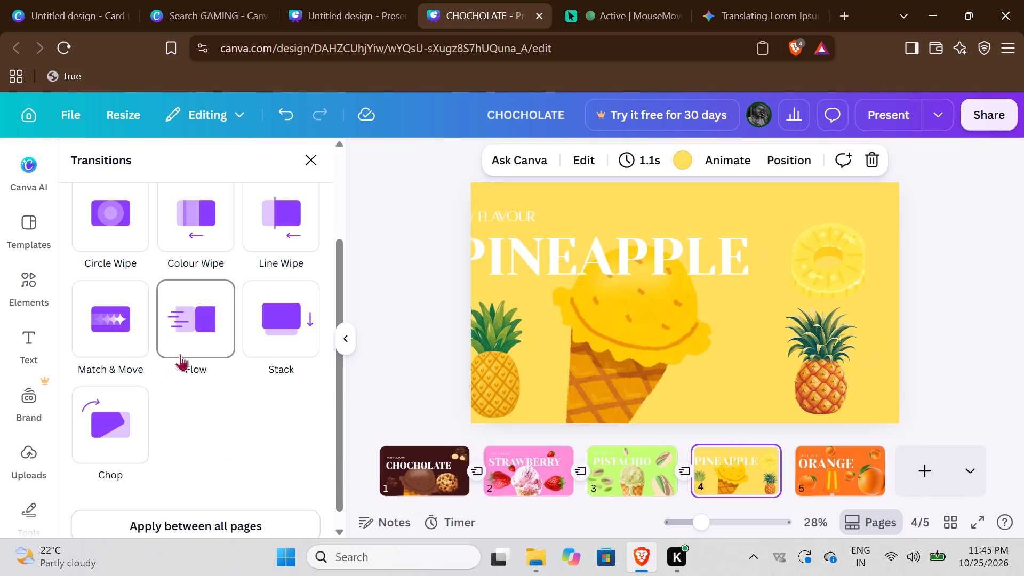
left_click(180, 354)
left_click(423, 383)
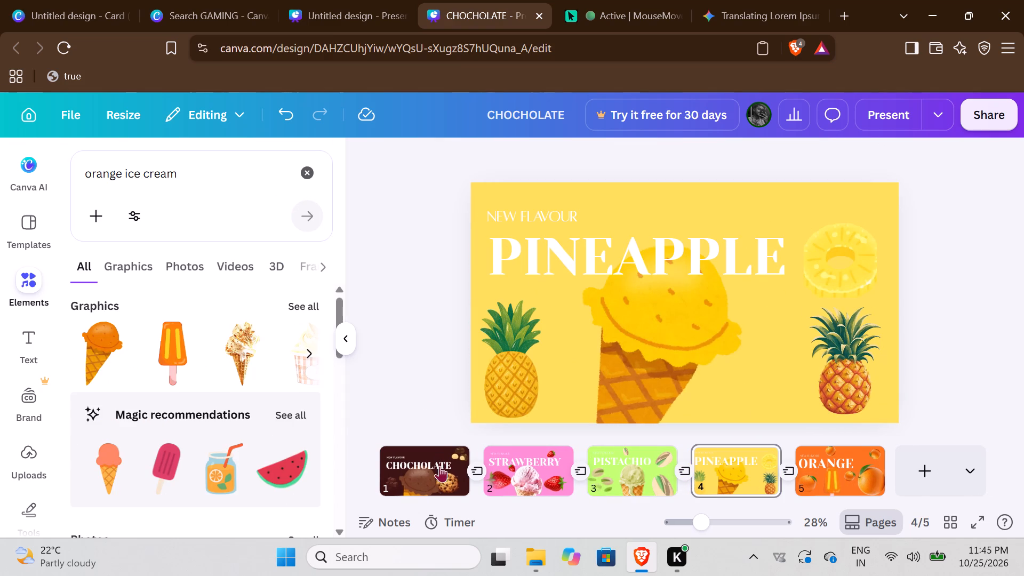
Present the slides in full screen starting from the CHOCHOLATE page.
left_click(437, 472)
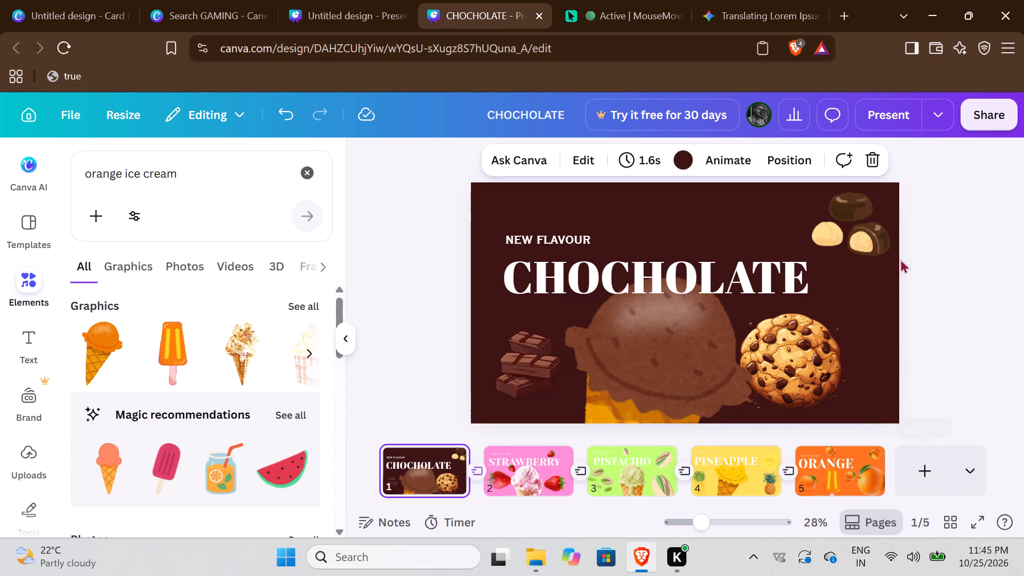
left_click(877, 121)
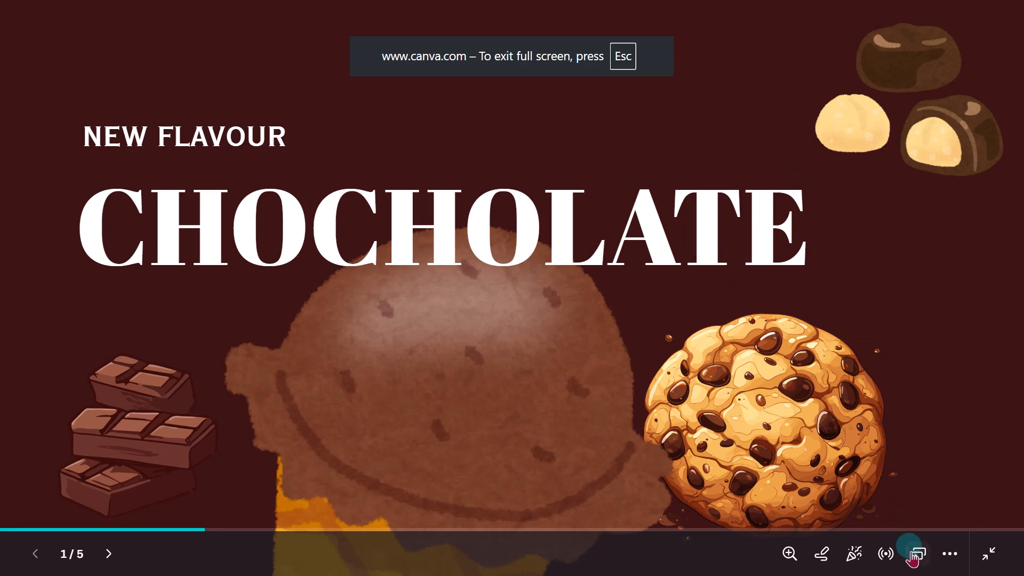
left_click(915, 555)
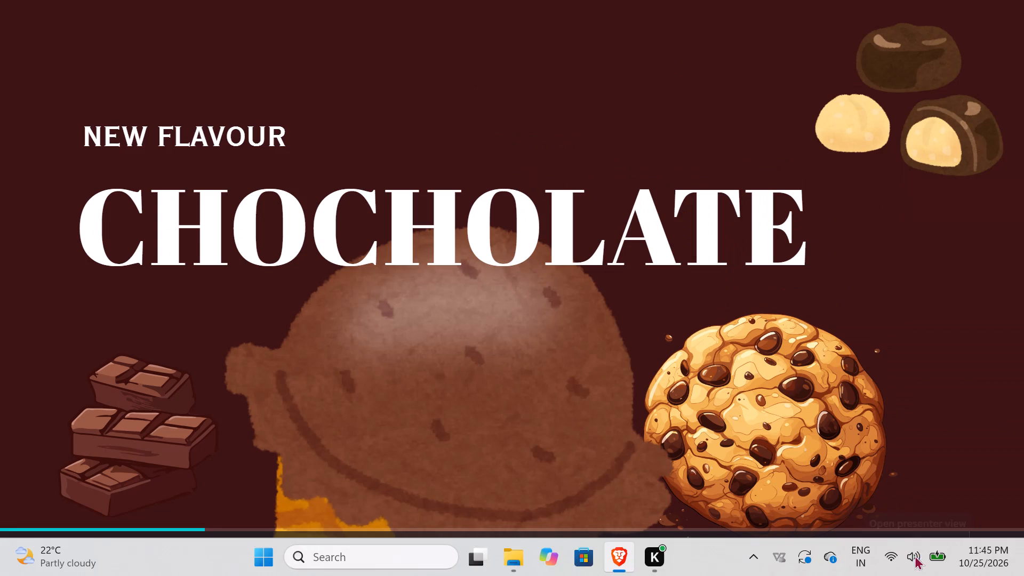